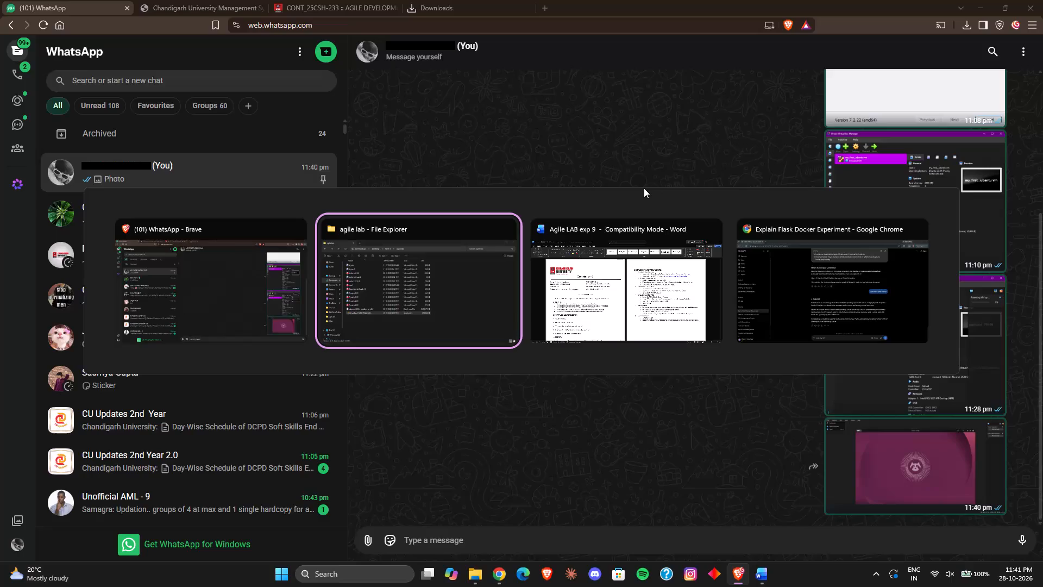
Switch to the Agile LAB exp 9 Word document and paste the copied VirtualBox Manager screenshot below the Post-Installation list on page 2.
{"action": "key", "text": "alt+Tab"}
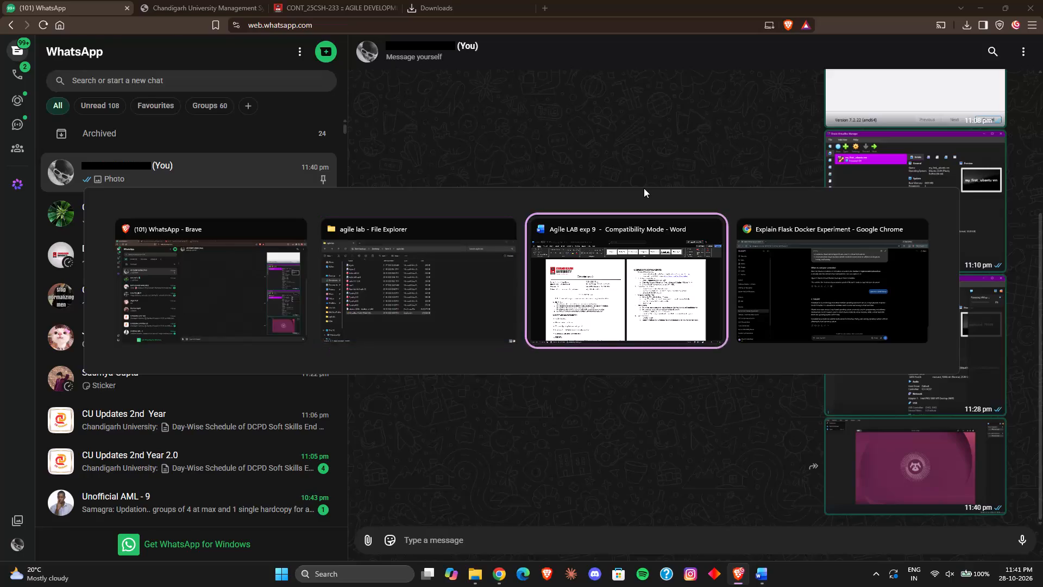
{"action": "scroll", "coordinate": [679, 440], "scroll_direction": "down", "scroll_amount": 2}
{"action": "left_click", "coordinate": [688, 207]}
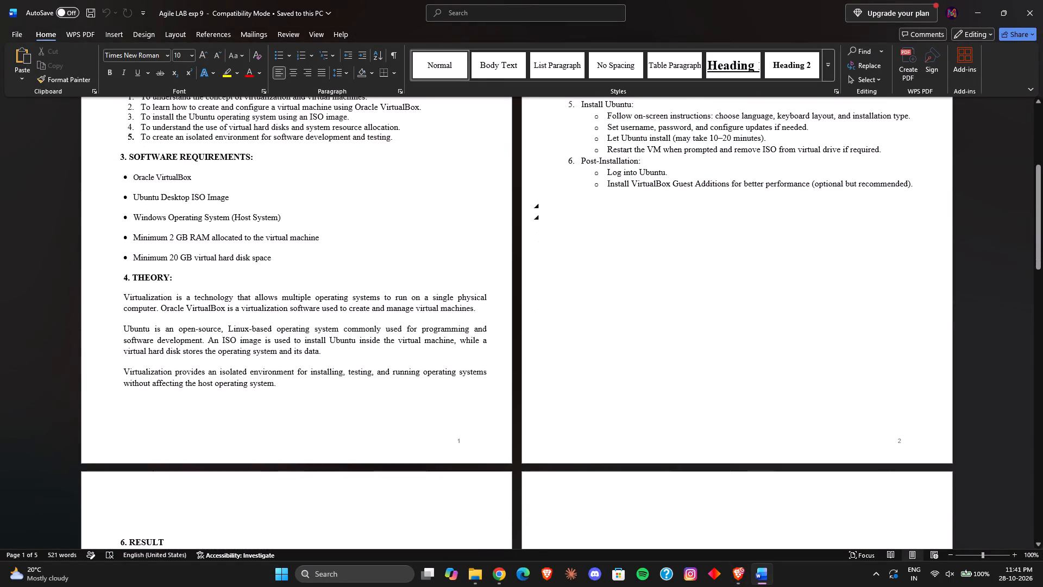
{"action": "key", "text": "ctrl+v"}
Shrink the pasted VirtualBox Manager screenshot proportionally until it fits under the Post-Installation list on page 2.
{"action": "scroll", "coordinate": [688, 207], "scroll_direction": "right", "scroll_amount": 1}
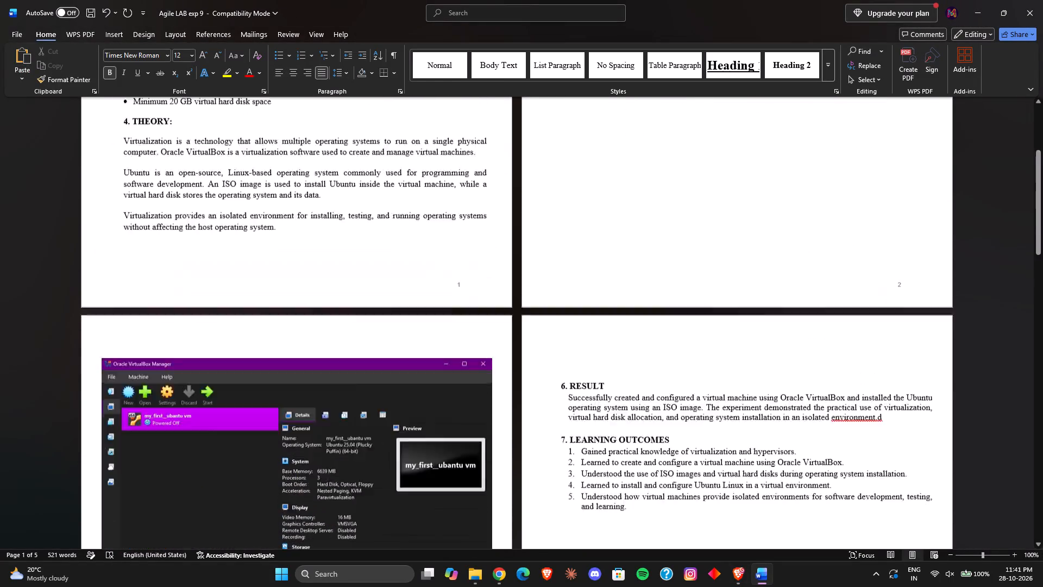
{"action": "scroll", "coordinate": [688, 207], "scroll_direction": "right", "scroll_amount": 1}
{"action": "left_click", "coordinate": [305, 398]}
{"action": "scroll", "coordinate": [305, 398], "scroll_direction": "down", "scroll_amount": 1}
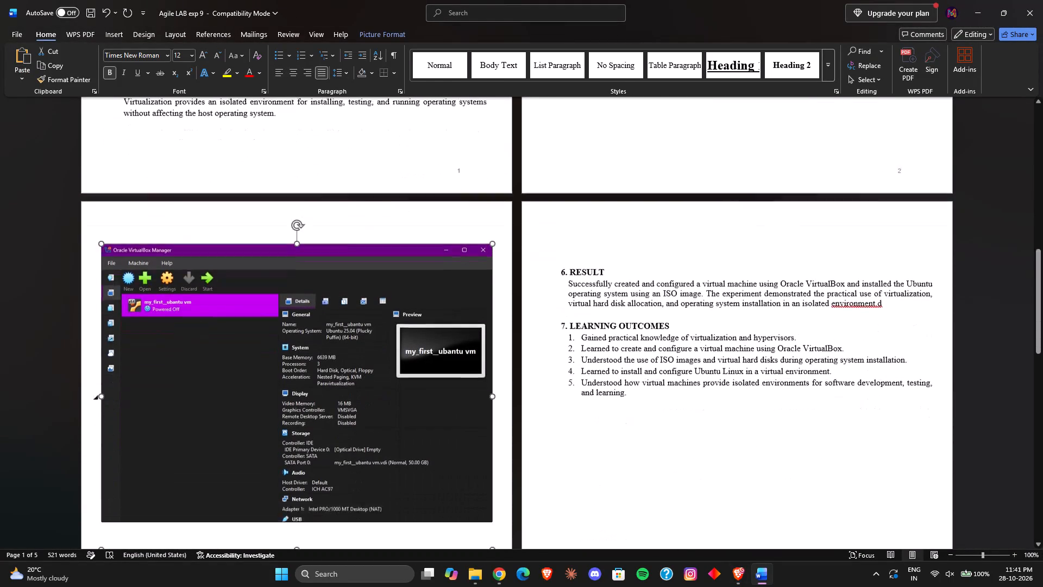
{"action": "scroll", "coordinate": [305, 398], "scroll_direction": "down", "scroll_amount": 1}
{"action": "left_click_drag", "start_coordinate": [492, 358], "coordinate": [490, 357]}
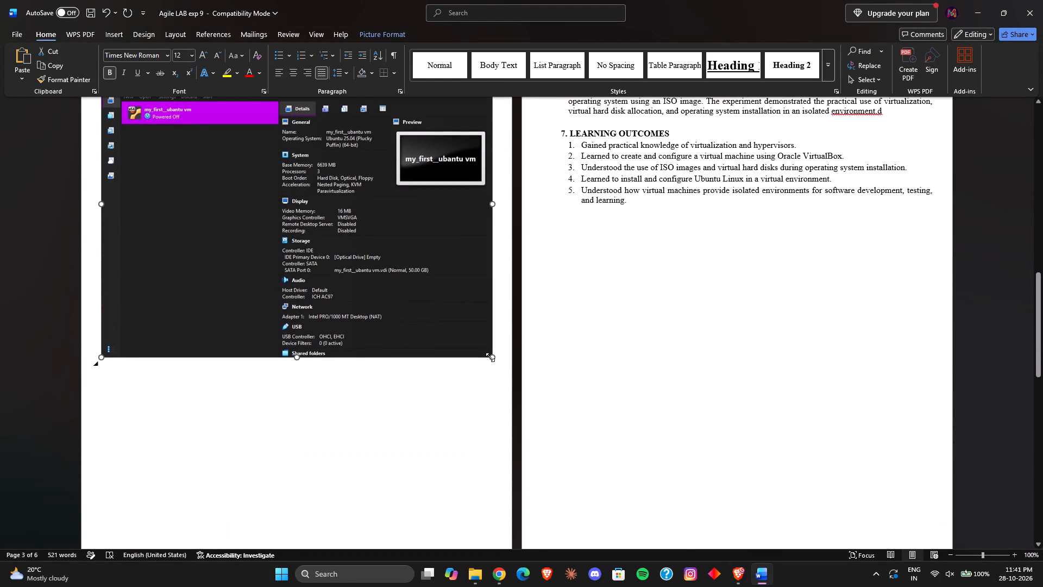
{"action": "left_click_drag", "start_coordinate": [490, 357], "coordinate": [435, 291]}
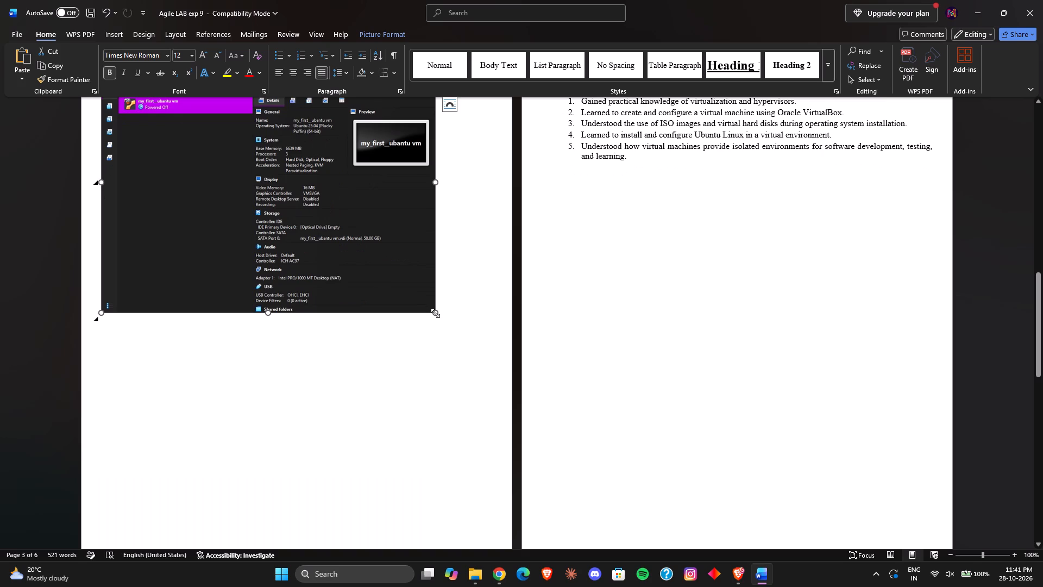
{"action": "left_click_drag", "start_coordinate": [435, 313], "coordinate": [380, 270]}
Add a new empty line directly below the VirtualBox Manager screenshot on page 2.
{"action": "scroll", "coordinate": [692, 210], "scroll_direction": "up", "scroll_amount": 1}
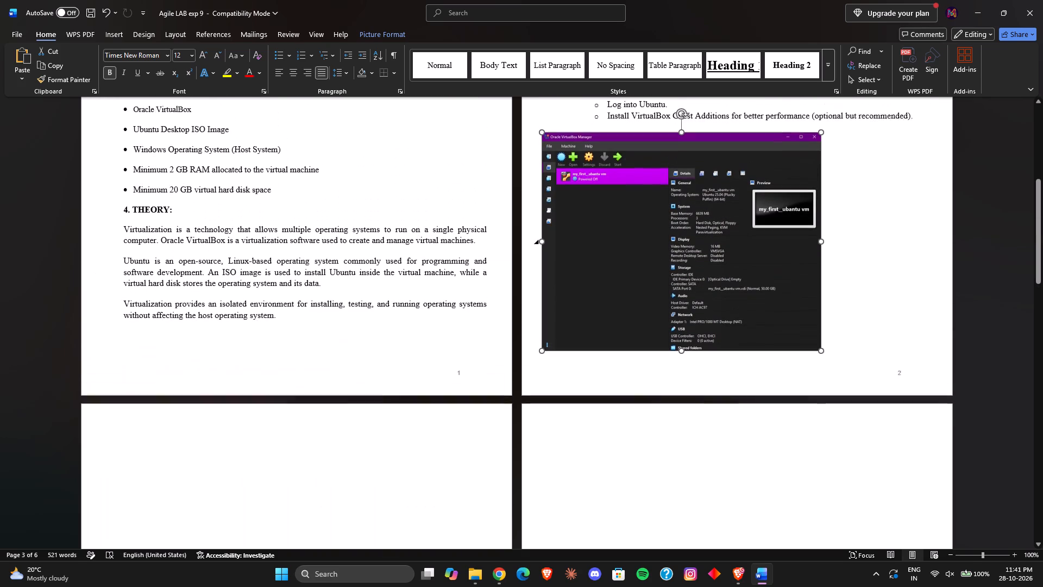
{"action": "scroll", "coordinate": [692, 210], "scroll_direction": "up", "scroll_amount": 1}
{"action": "left_click", "coordinate": [877, 359]}
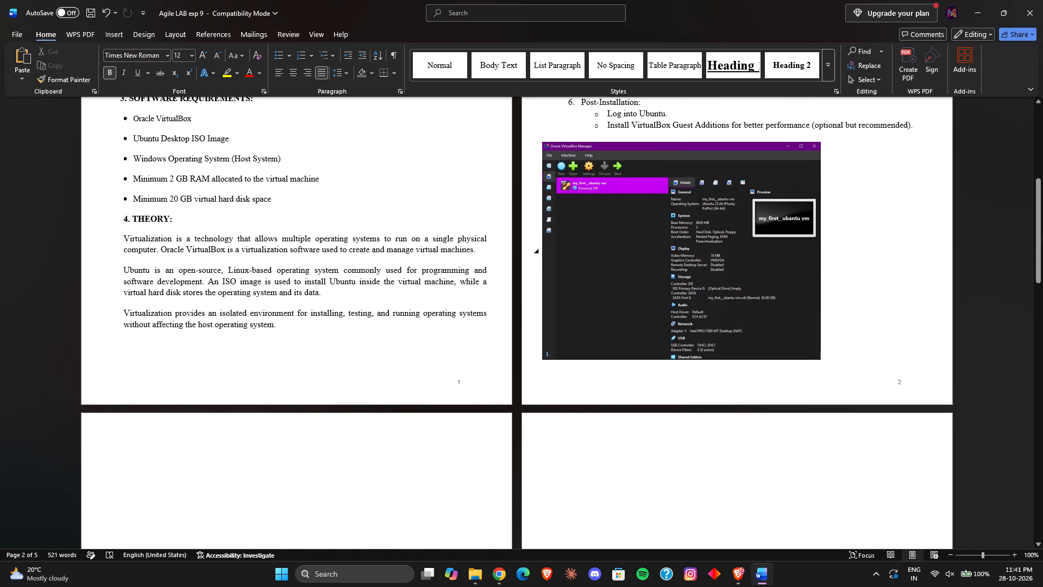
{"action": "left_click", "coordinate": [878, 353]}
{"action": "key", "text": "Return"}
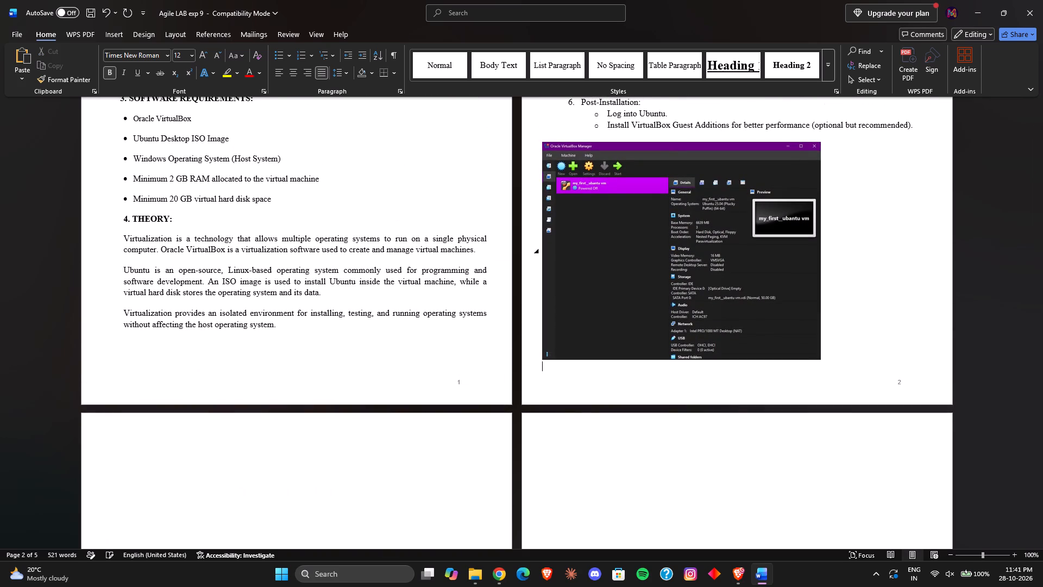
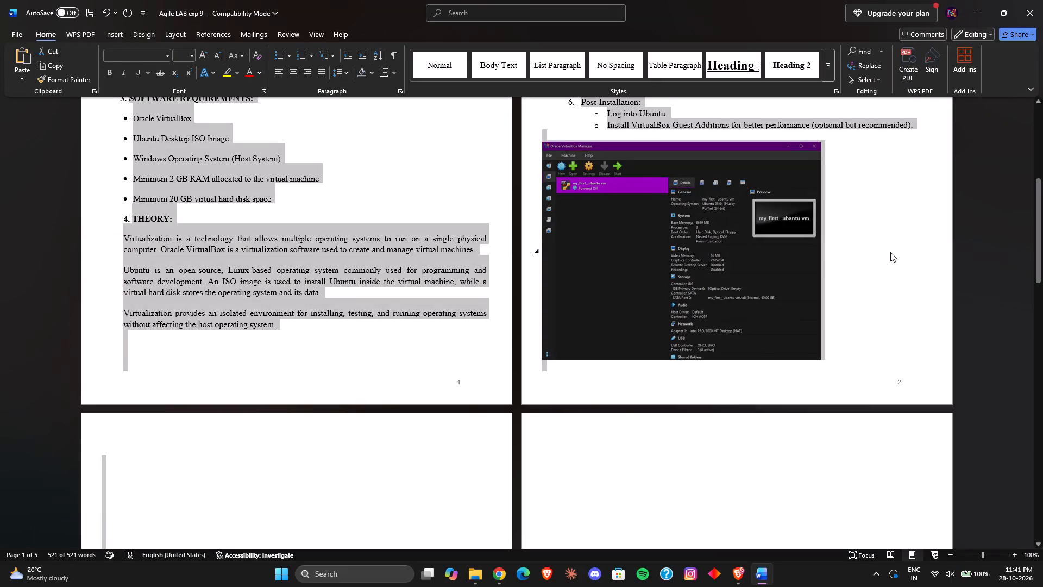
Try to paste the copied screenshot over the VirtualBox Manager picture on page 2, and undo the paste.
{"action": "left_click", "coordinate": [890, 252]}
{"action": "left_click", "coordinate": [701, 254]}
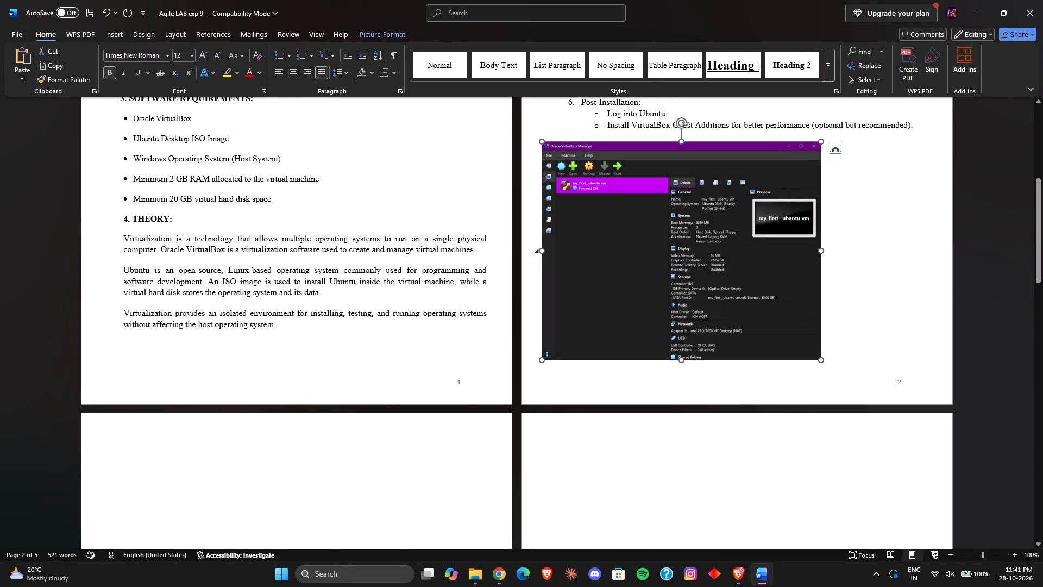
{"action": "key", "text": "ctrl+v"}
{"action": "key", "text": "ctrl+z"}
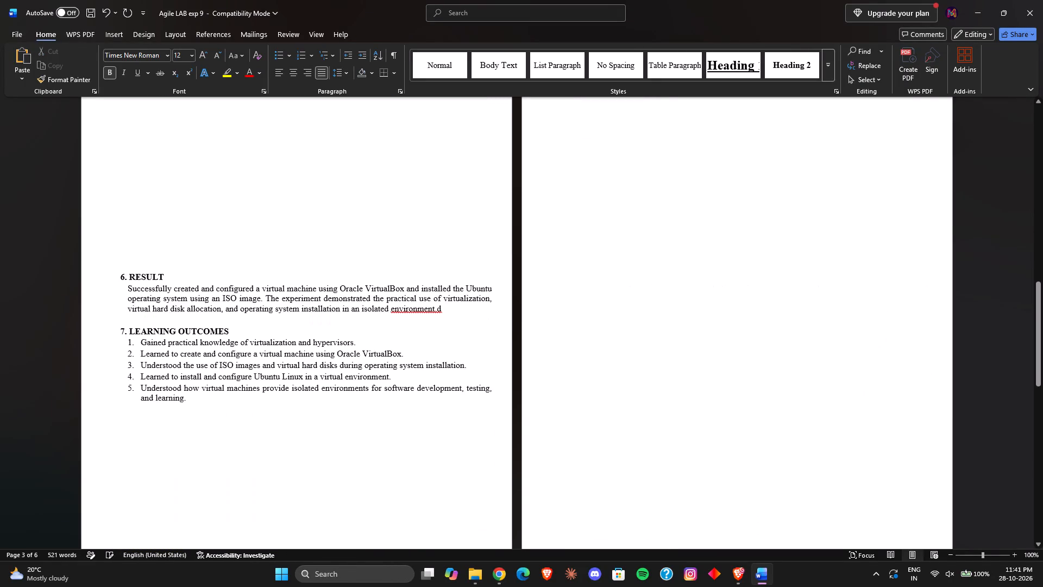
Delete the VirtualBox Manager screenshot under the Post-Installation list and paste the copied screenshot showing two virtual machines in its place.
{"action": "scroll", "coordinate": [701, 254], "scroll_direction": "up", "scroll_amount": 1}
{"action": "left_click", "coordinate": [721, 364]}
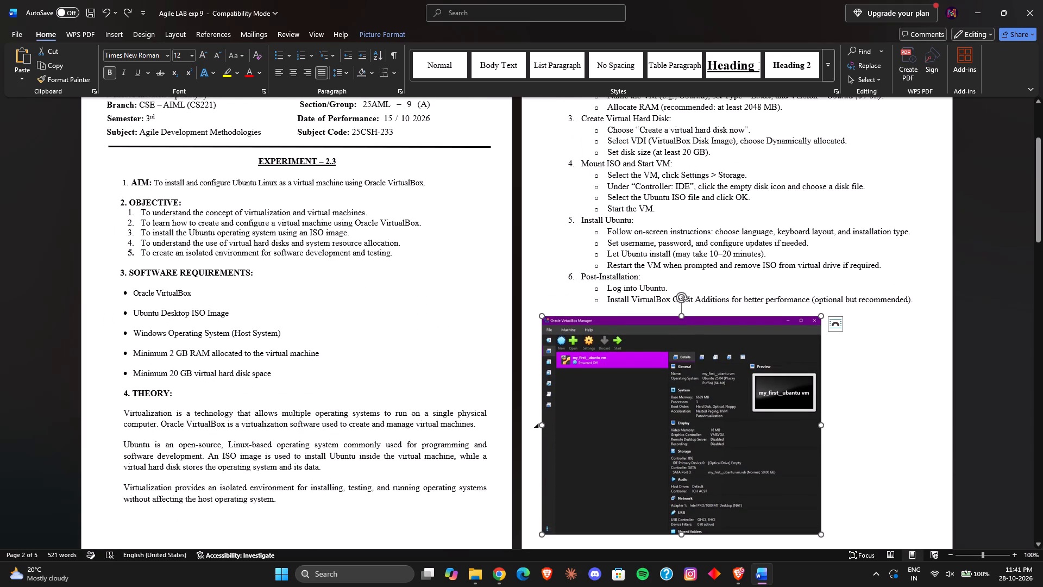
{"action": "key", "text": "Delete"}
{"action": "key", "text": "ctrl+v"}
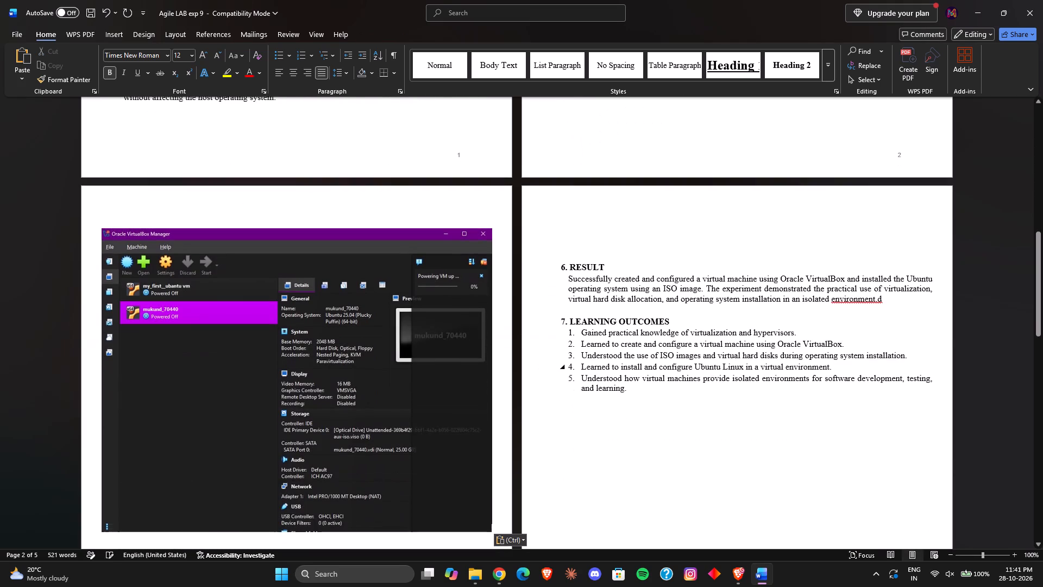
Shrink the newly pasted VirtualBox Manager screenshot proportionally until it fits under the Post-Installation list on page 2.
{"action": "left_click", "coordinate": [396, 389]}
{"action": "scroll", "coordinate": [396, 389], "scroll_direction": "down", "scroll_amount": 1}
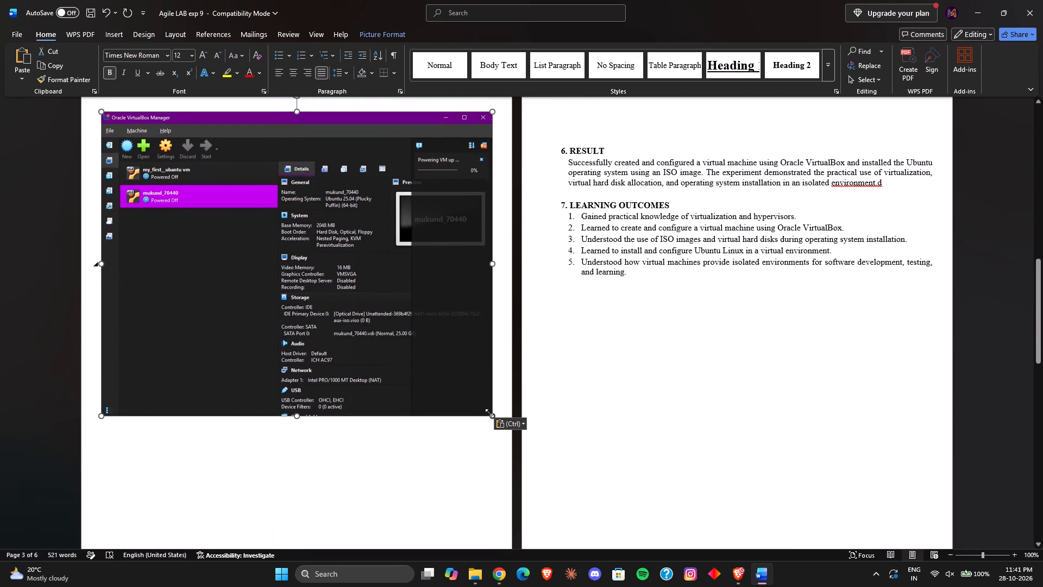
{"action": "left_click_drag", "start_coordinate": [493, 415], "coordinate": [392, 305]}
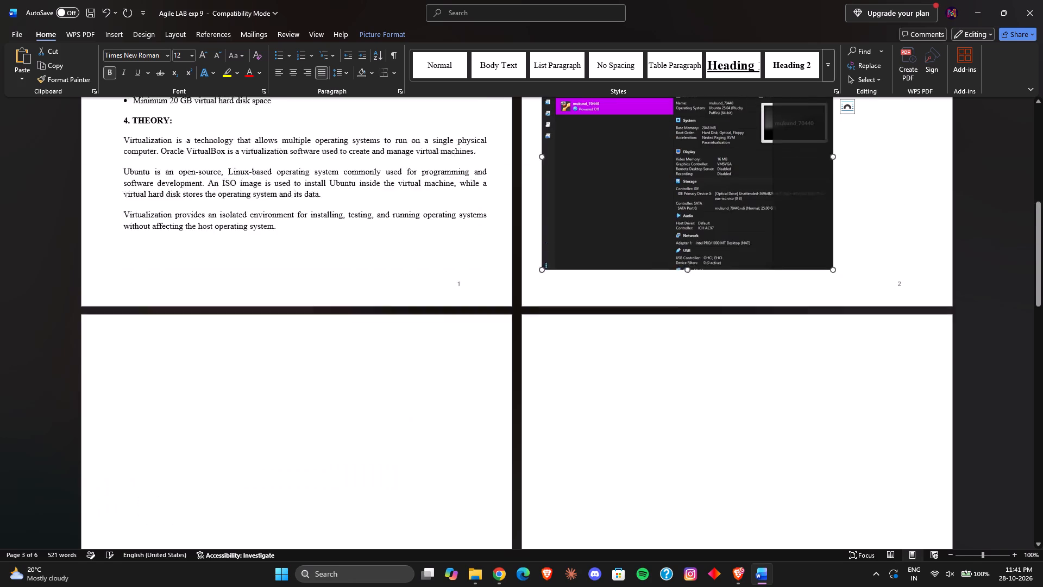
Place the text cursor on an empty line near the top of page 3, after the resized screenshot.
{"action": "scroll", "coordinate": [683, 317], "scroll_direction": "down", "scroll_amount": 1}
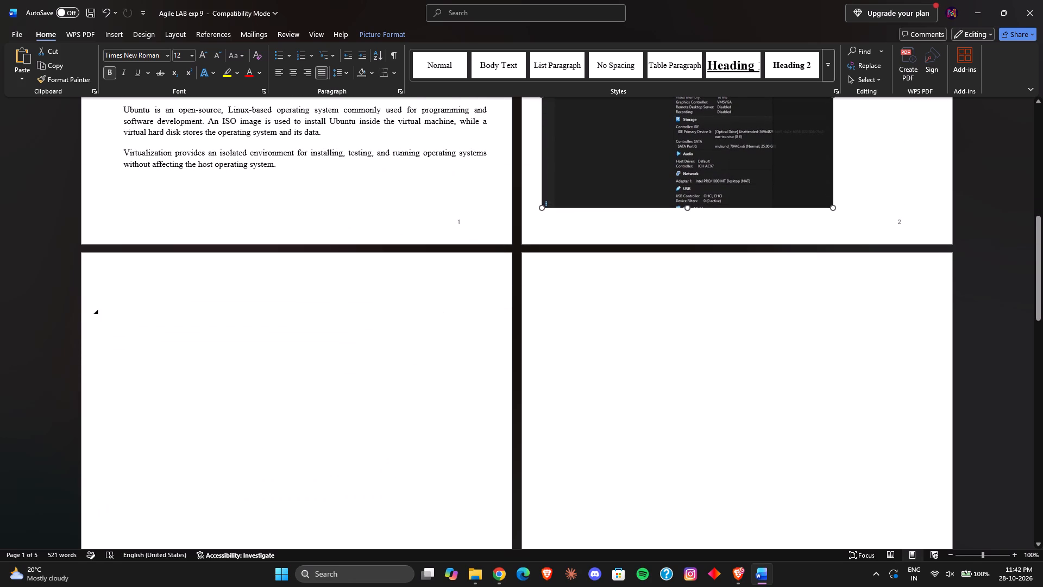
{"action": "left_click", "coordinate": [386, 321]}
{"action": "key", "text": "Up"}
{"action": "key", "text": "Up"}
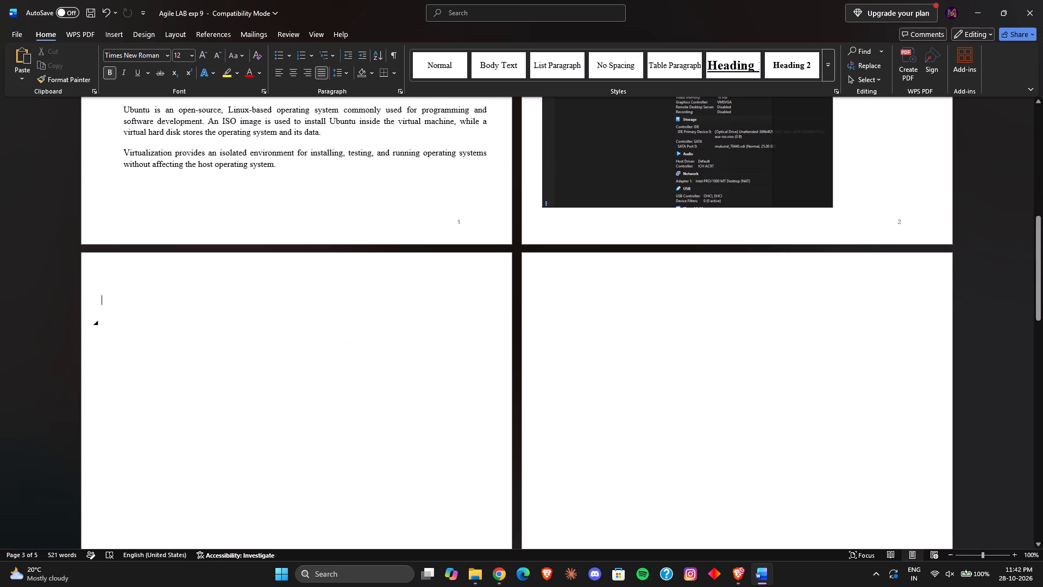
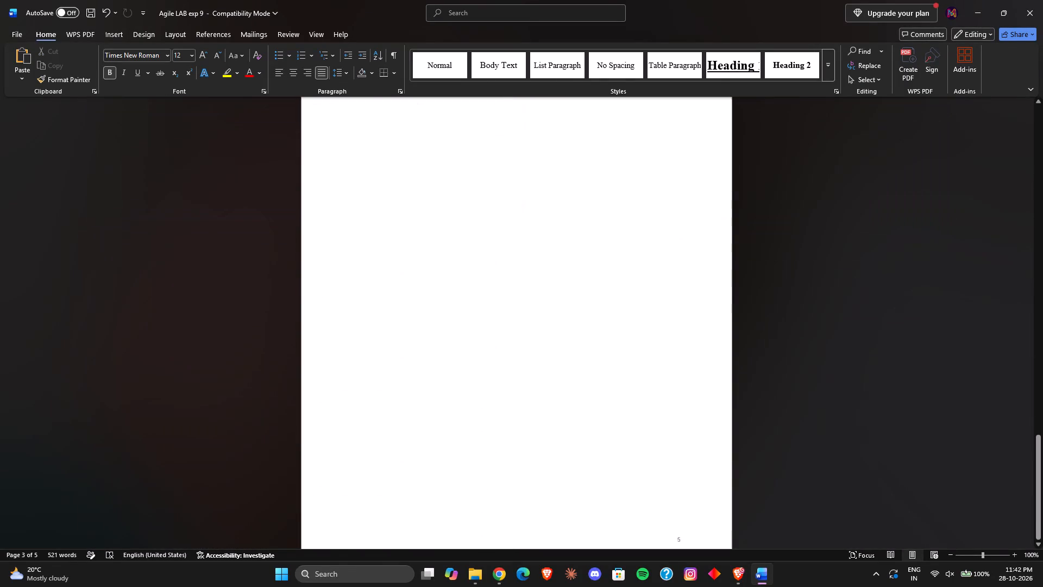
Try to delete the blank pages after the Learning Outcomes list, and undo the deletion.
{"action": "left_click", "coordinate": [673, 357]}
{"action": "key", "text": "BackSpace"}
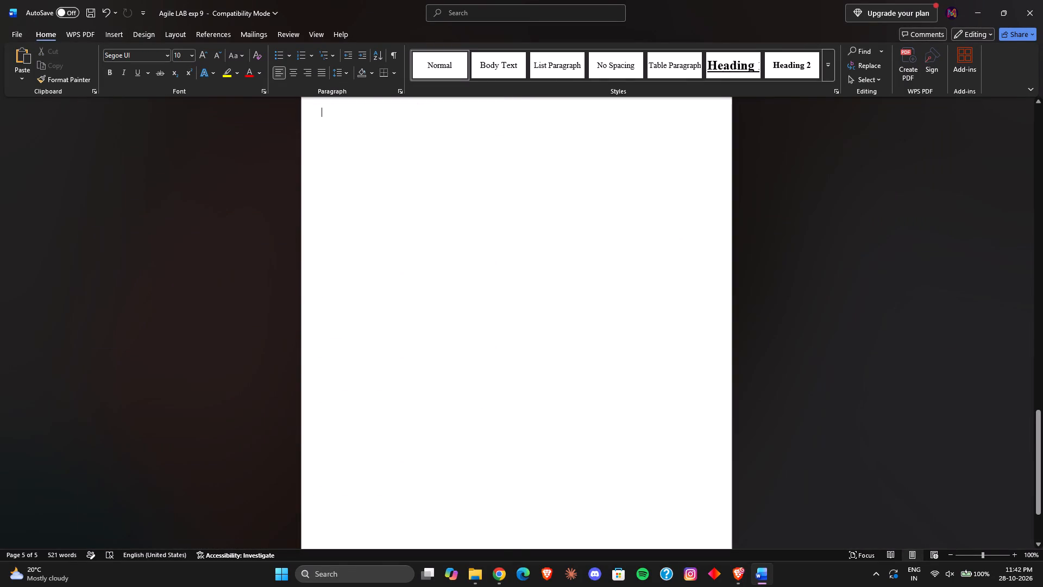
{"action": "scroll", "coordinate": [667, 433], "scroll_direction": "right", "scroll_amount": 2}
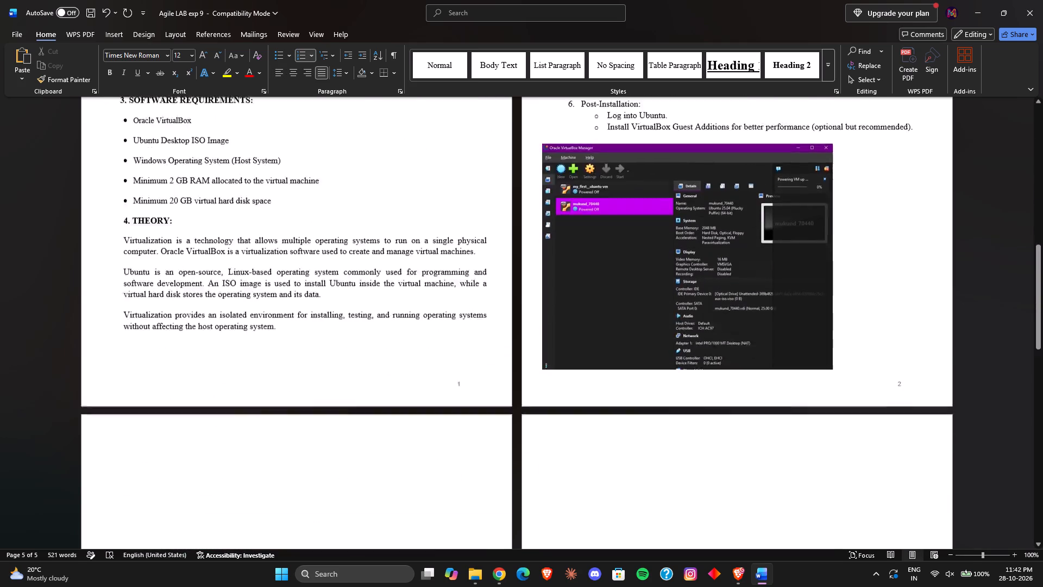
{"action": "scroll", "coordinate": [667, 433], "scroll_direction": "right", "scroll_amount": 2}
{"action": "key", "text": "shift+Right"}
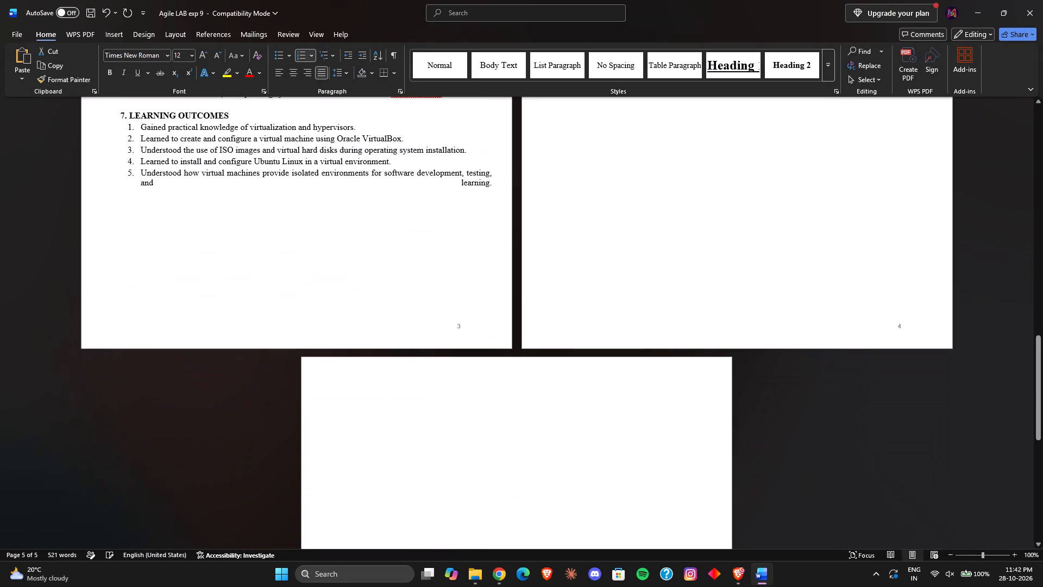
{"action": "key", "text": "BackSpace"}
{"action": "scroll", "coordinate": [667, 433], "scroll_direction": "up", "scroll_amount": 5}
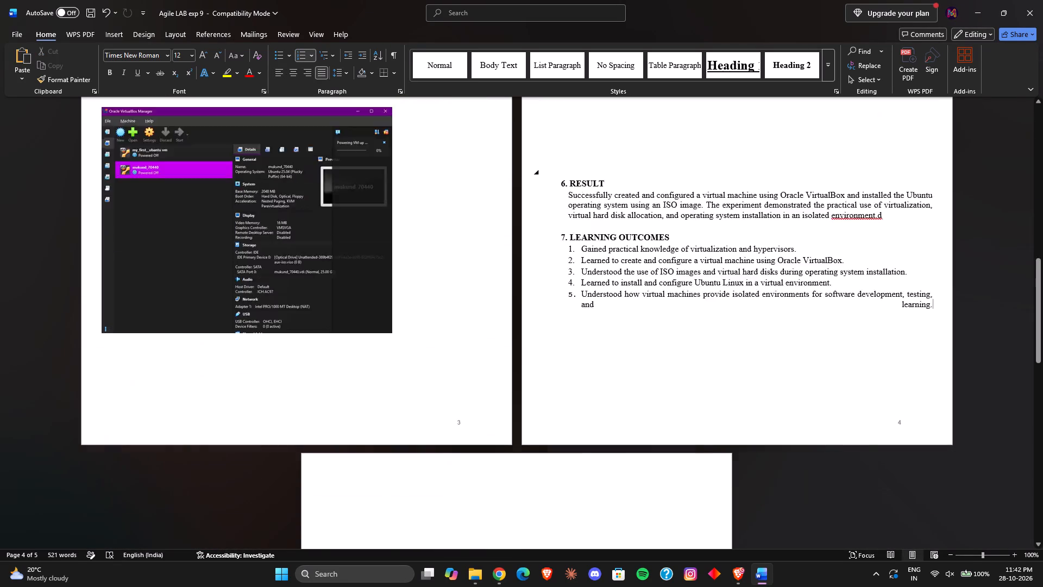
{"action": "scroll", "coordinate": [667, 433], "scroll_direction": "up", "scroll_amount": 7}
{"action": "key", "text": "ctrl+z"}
Save the report document.
{"action": "scroll", "coordinate": [868, 288], "scroll_direction": "down", "scroll_amount": 4}
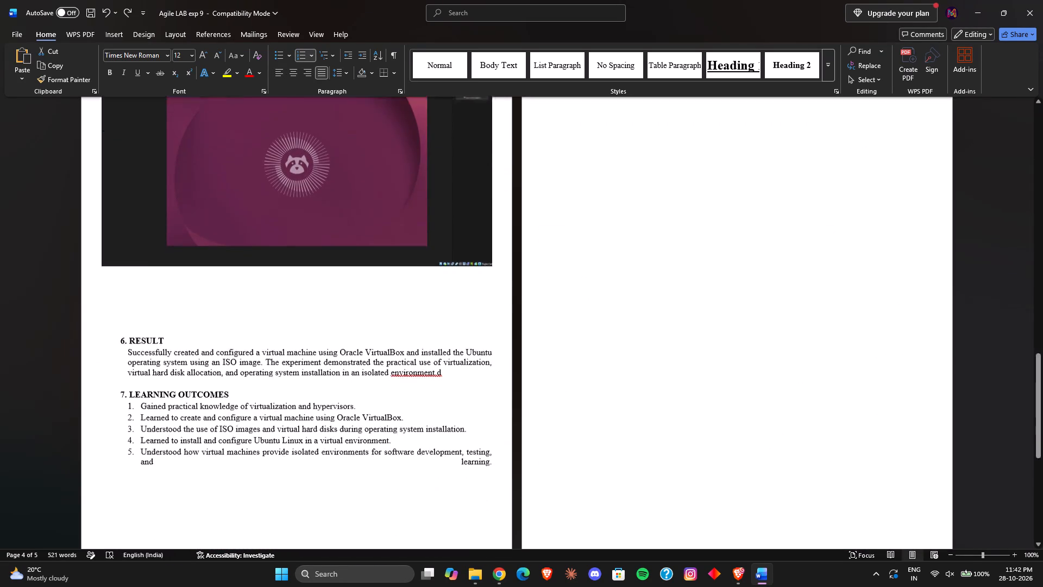
{"action": "scroll", "coordinate": [868, 288], "scroll_direction": "down", "scroll_amount": 3}
{"action": "scroll", "coordinate": [868, 288], "scroll_direction": "up", "scroll_amount": 10}
{"action": "scroll", "coordinate": [868, 288], "scroll_direction": "down", "scroll_amount": 2}
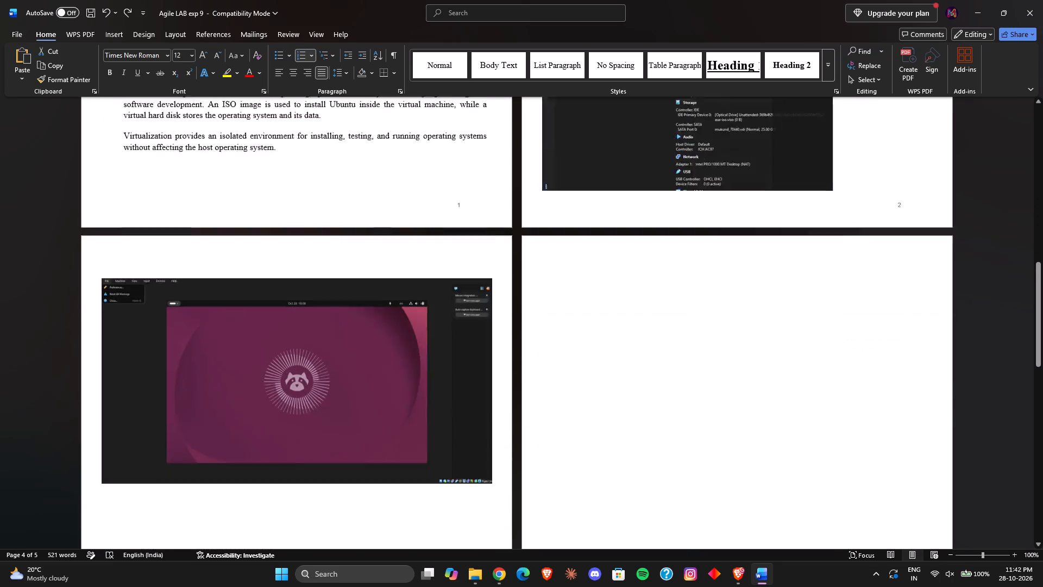
{"action": "scroll", "coordinate": [868, 288], "scroll_direction": "down", "scroll_amount": 2}
{"action": "key", "text": "ctrl+s"}
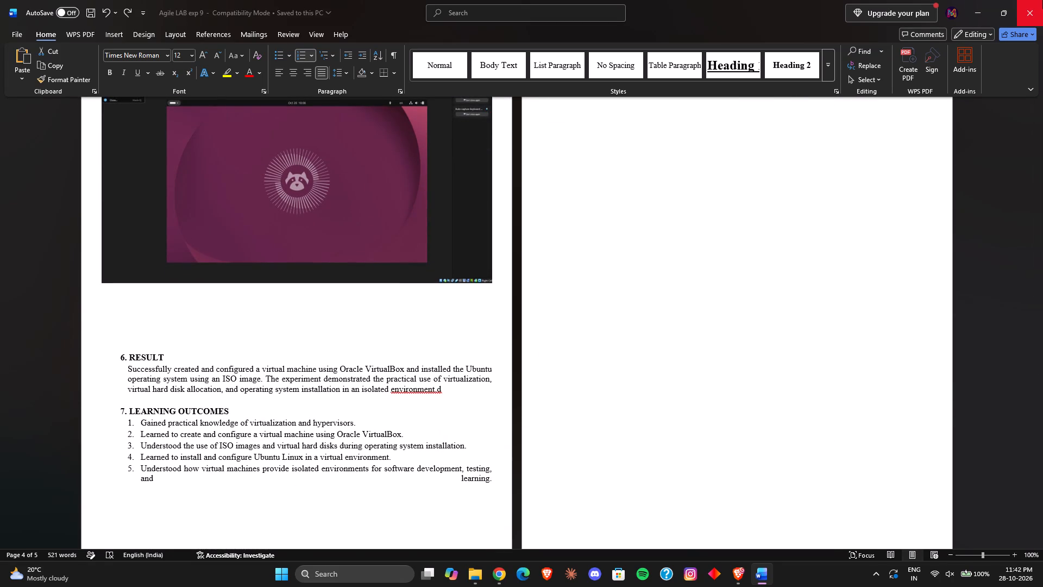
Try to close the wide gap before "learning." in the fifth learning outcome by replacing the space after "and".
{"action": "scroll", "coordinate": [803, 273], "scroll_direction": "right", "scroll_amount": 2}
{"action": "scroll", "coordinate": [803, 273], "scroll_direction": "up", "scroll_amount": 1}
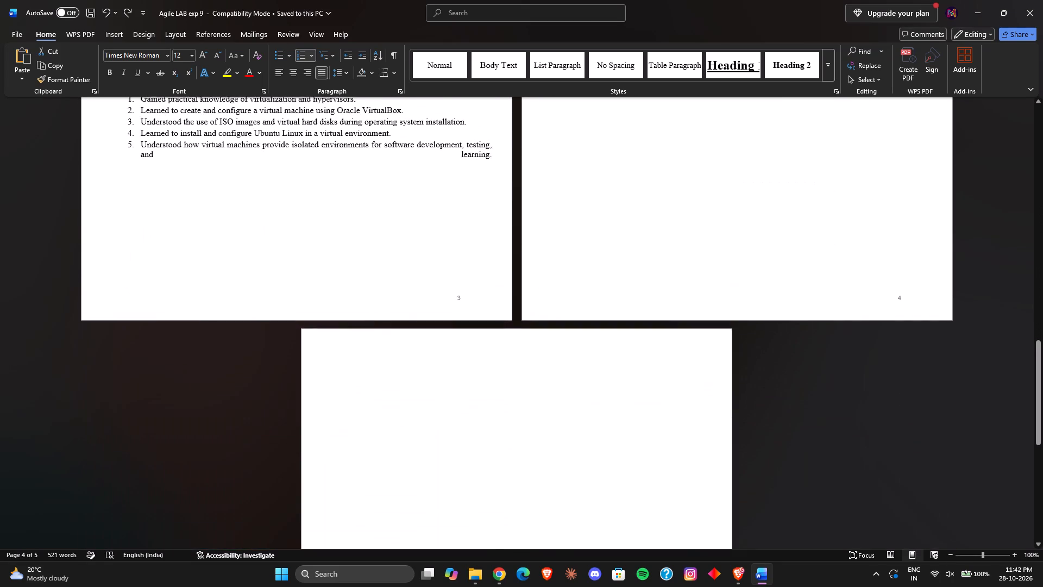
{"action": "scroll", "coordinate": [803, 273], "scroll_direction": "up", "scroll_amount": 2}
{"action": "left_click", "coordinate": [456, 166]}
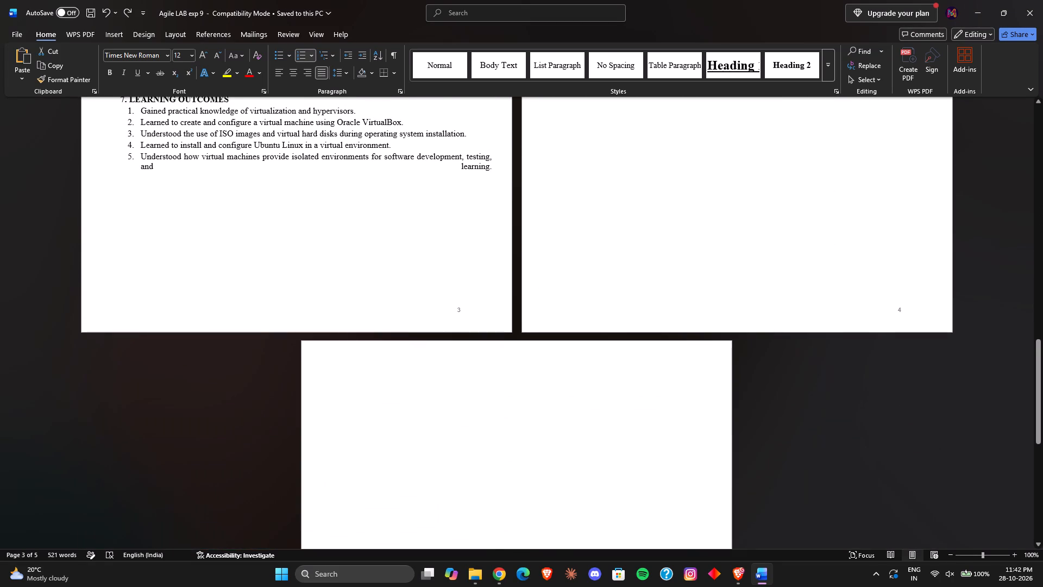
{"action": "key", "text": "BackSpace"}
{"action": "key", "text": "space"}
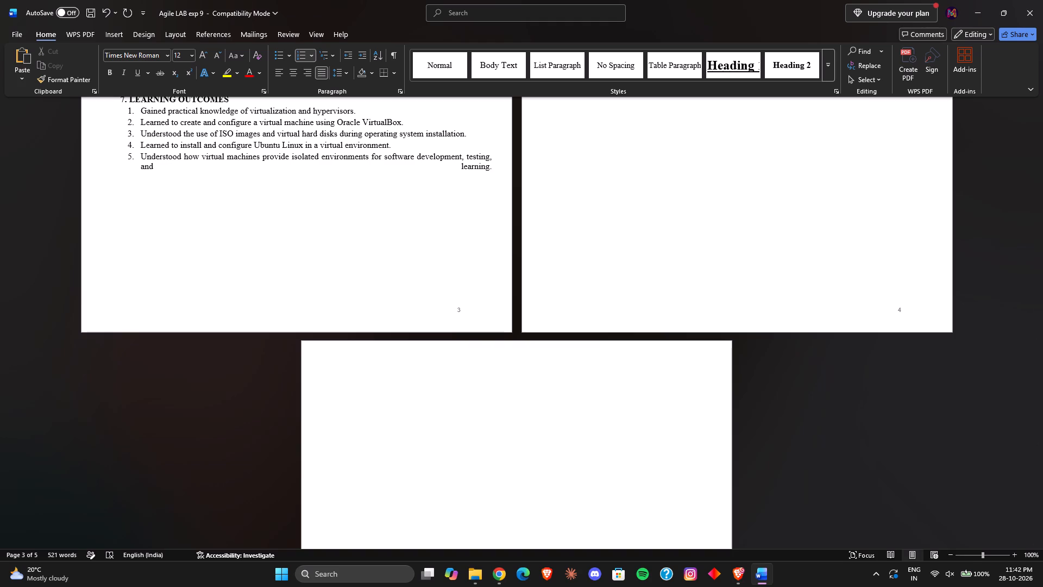
Delete "learning." from the end of the fifth learning outcome, left-align that paragraph, and re-enter "learning." after "and".
{"action": "left_click", "coordinate": [501, 167]}
{"action": "key", "text": "BackSpace"}
{"action": "key", "text": "BackSpace"}
{"action": "key", "text": "BackSpace"}
{"action": "key", "text": "BackSpace"}
{"action": "key", "text": "BackSpace"}
{"action": "key", "text": "BackSpace"}
{"action": "key", "text": "BackSpace"}
{"action": "key", "text": "BackSpace"}
{"action": "key", "text": "BackSpace"}
{"action": "type", "text": "lea"}
{"action": "key", "text": "BackSpace"}
{"action": "key", "text": "BackSpace"}
{"action": "key", "text": "BackSpace"}
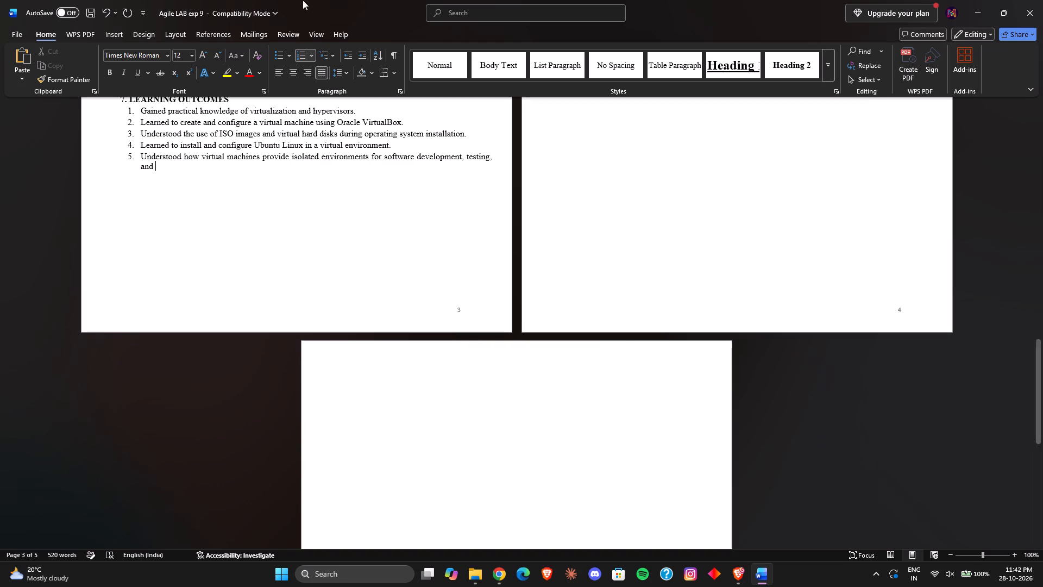
{"action": "left_click", "coordinate": [279, 75]}
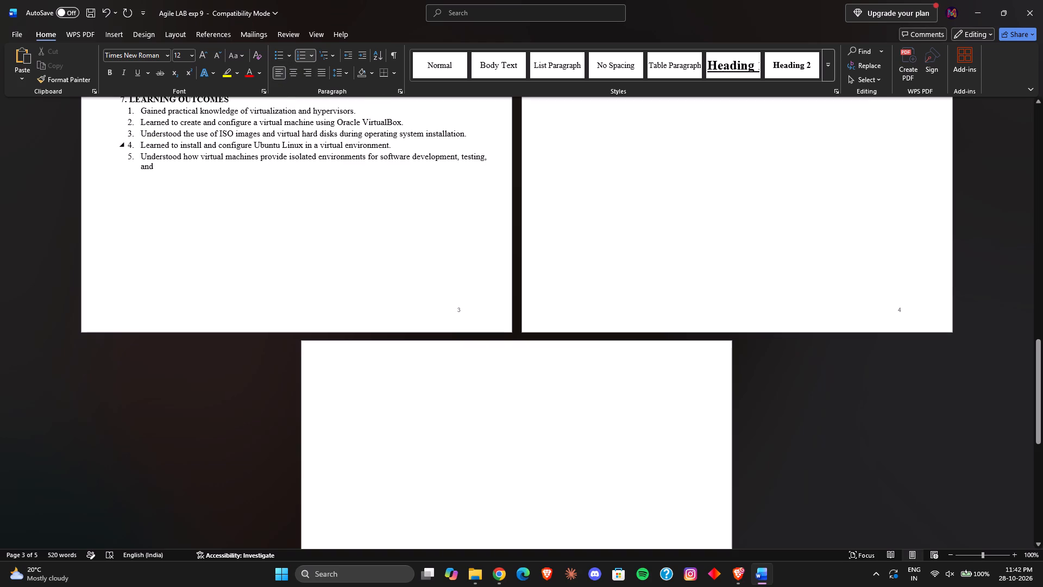
{"action": "type", "text": "learning"}
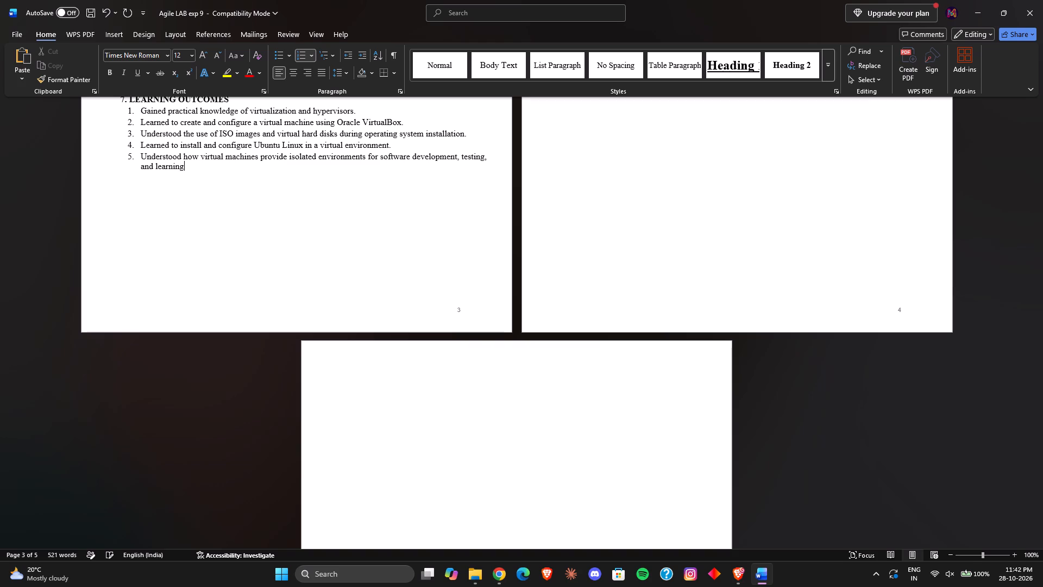
{"action": "key", "text": "period"}
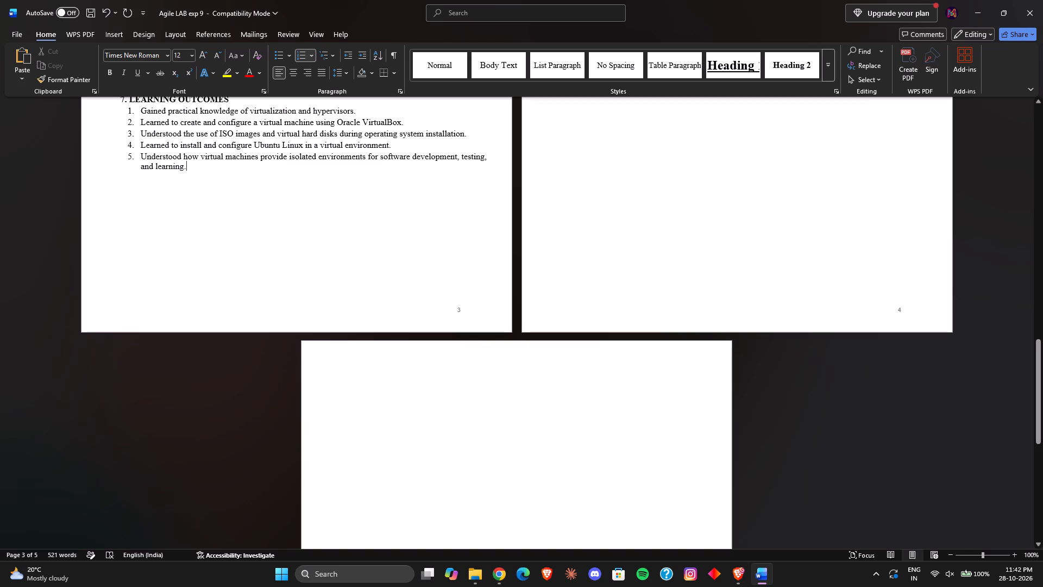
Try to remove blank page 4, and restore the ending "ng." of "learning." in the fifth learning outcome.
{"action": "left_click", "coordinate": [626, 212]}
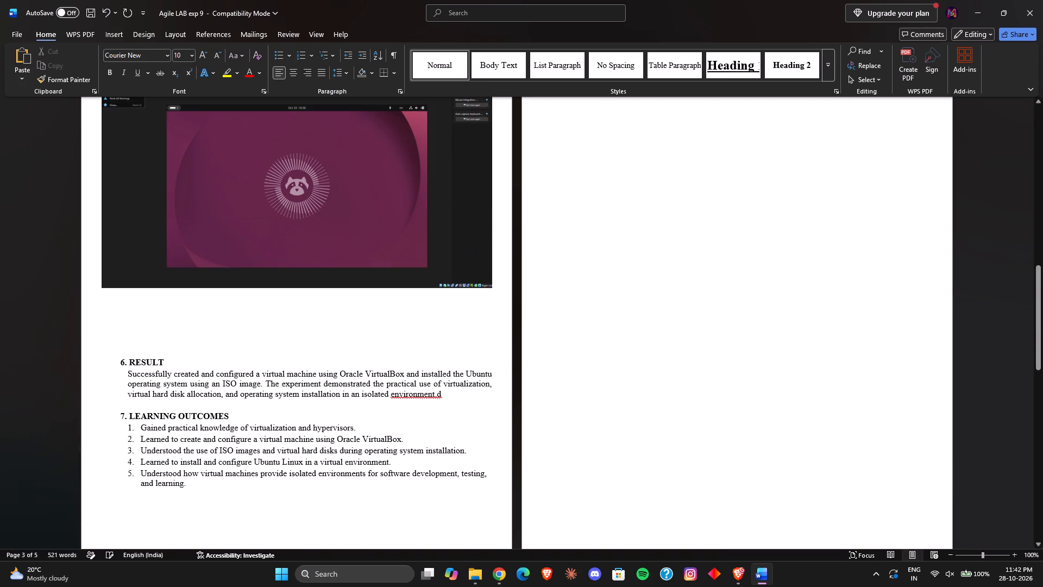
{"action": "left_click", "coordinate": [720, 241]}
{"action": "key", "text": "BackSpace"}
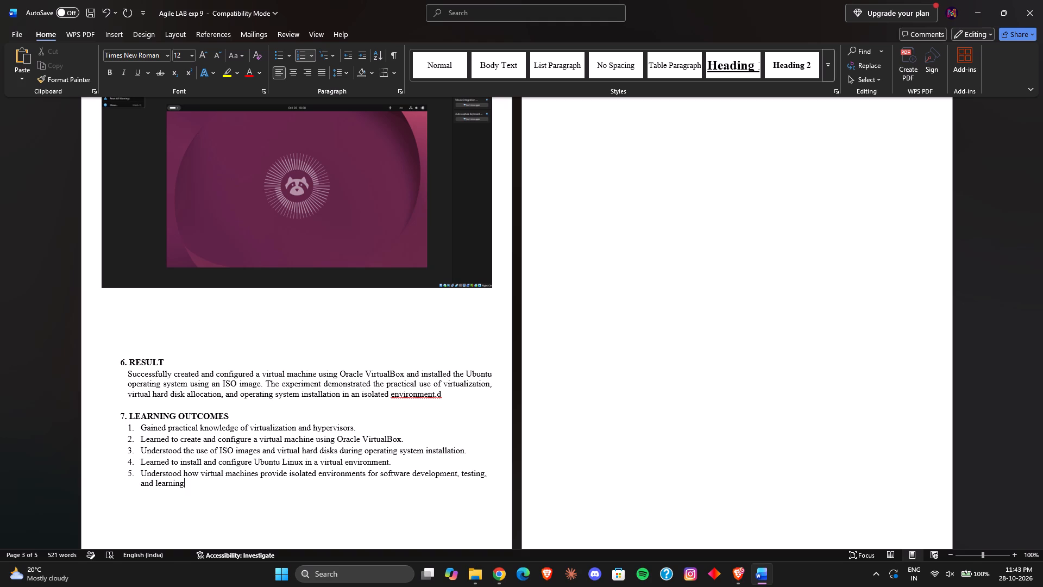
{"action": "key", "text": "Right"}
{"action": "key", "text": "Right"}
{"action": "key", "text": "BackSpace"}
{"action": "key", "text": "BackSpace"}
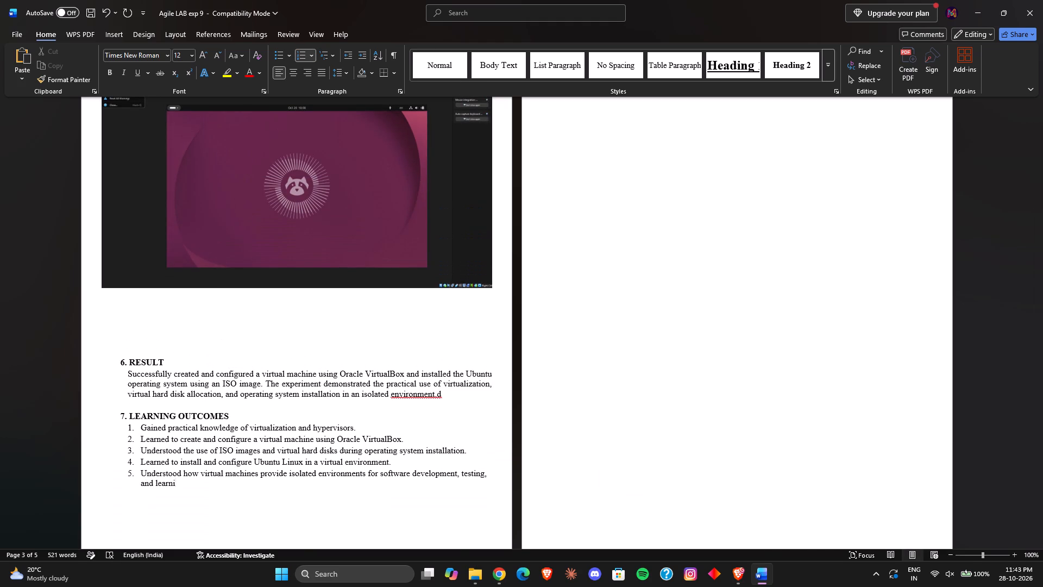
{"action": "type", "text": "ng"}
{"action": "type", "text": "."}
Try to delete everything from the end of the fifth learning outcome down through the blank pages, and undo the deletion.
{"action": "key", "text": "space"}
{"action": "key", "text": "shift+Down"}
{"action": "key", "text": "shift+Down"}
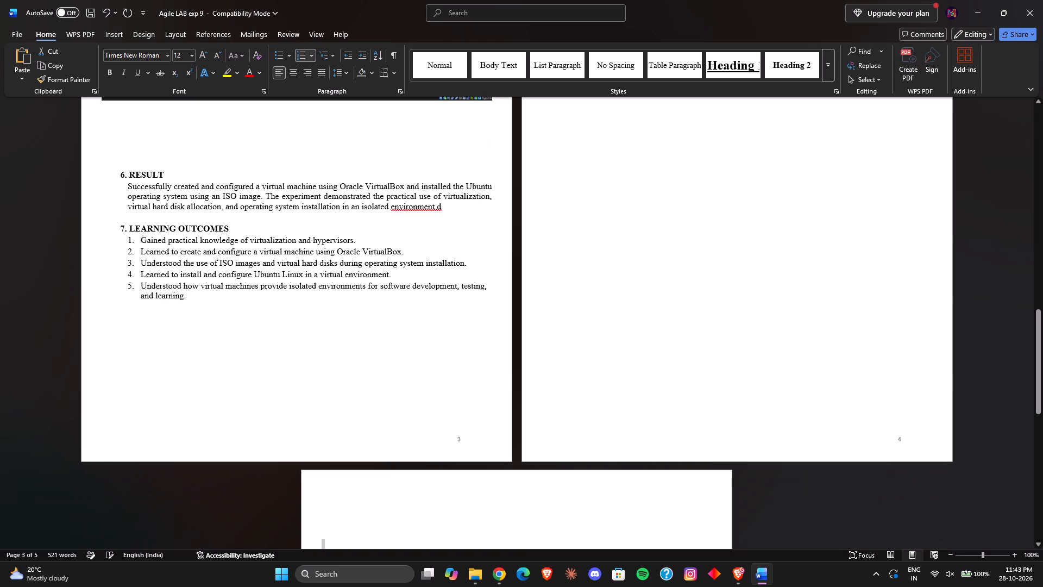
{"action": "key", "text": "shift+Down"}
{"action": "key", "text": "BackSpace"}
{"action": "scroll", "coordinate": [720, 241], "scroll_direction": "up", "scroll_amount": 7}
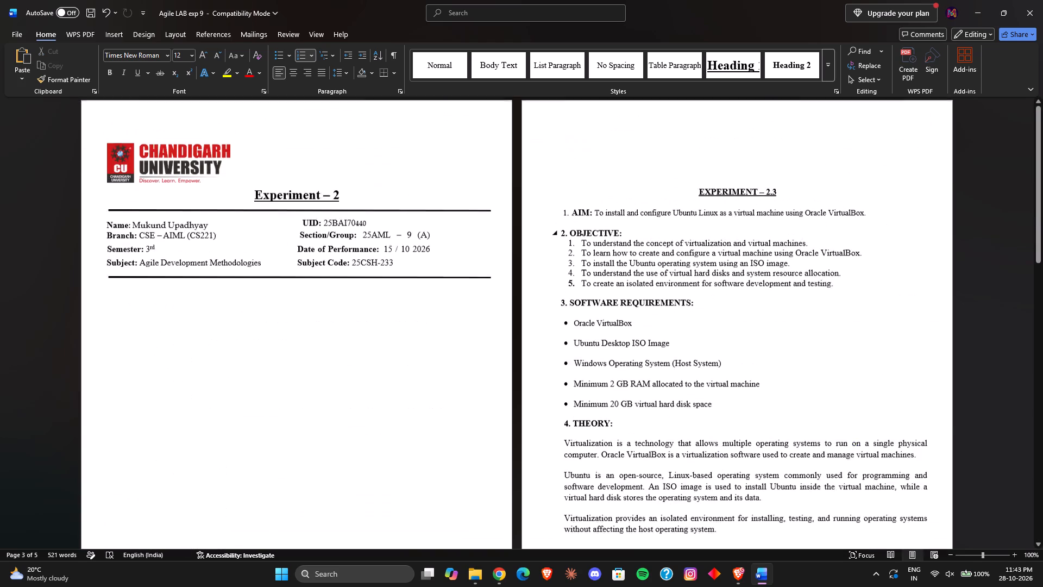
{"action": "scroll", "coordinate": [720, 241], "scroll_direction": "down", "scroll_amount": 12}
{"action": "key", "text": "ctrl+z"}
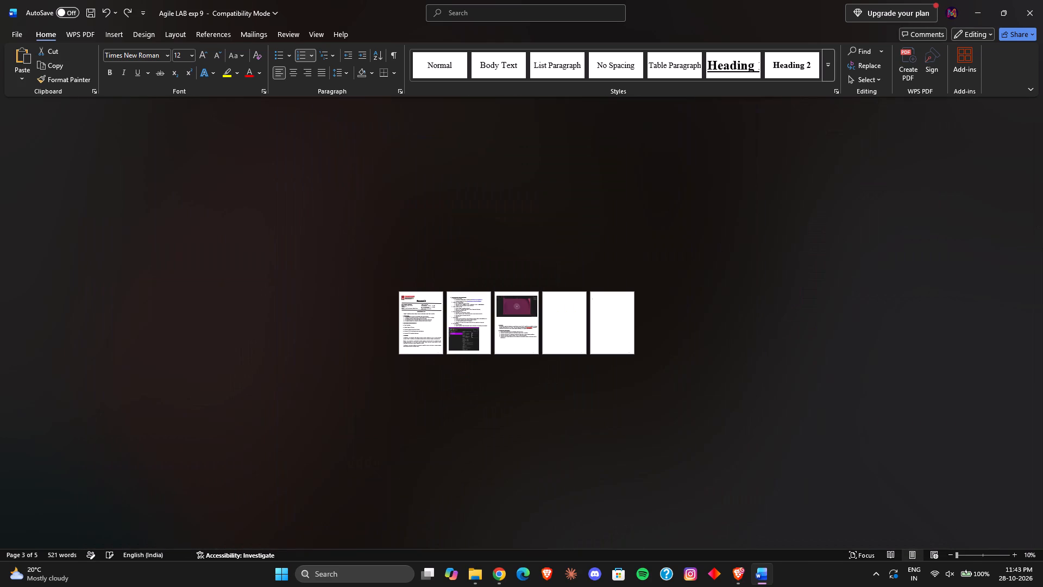
Examine the page layout around the Learning Outcomes section and the blank pages that follow it.
{"action": "scroll", "coordinate": [720, 241], "scroll_direction": "down", "scroll_amount": 2, "text": "ctrl"}
{"action": "scroll", "coordinate": [628, 358], "scroll_direction": "up", "scroll_amount": 2, "text": "ctrl"}
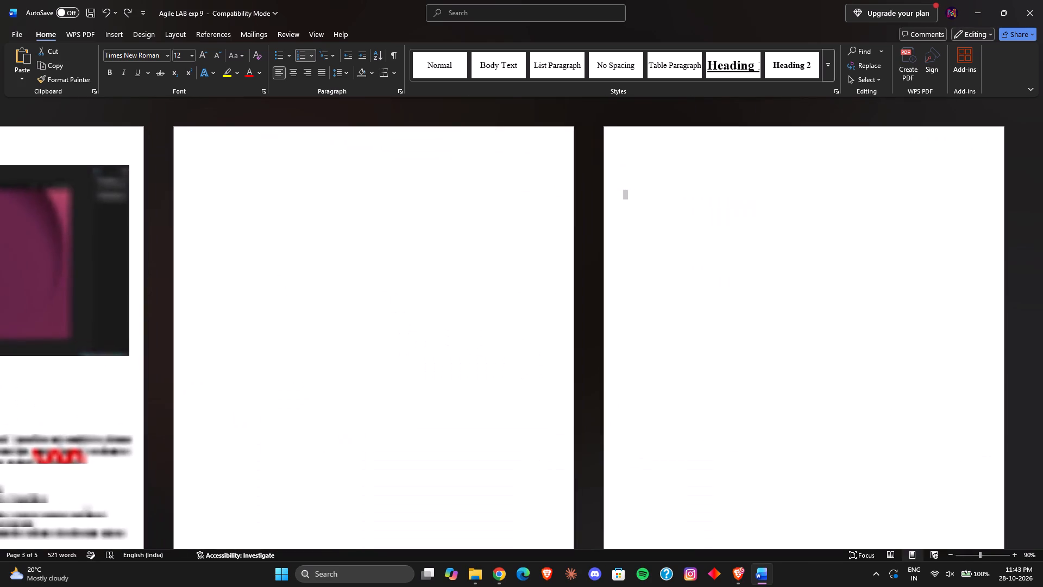
{"action": "scroll", "coordinate": [628, 358], "scroll_direction": "down", "scroll_amount": 1, "text": "ctrl"}
{"action": "scroll", "coordinate": [628, 358], "scroll_direction": "up", "scroll_amount": 6}
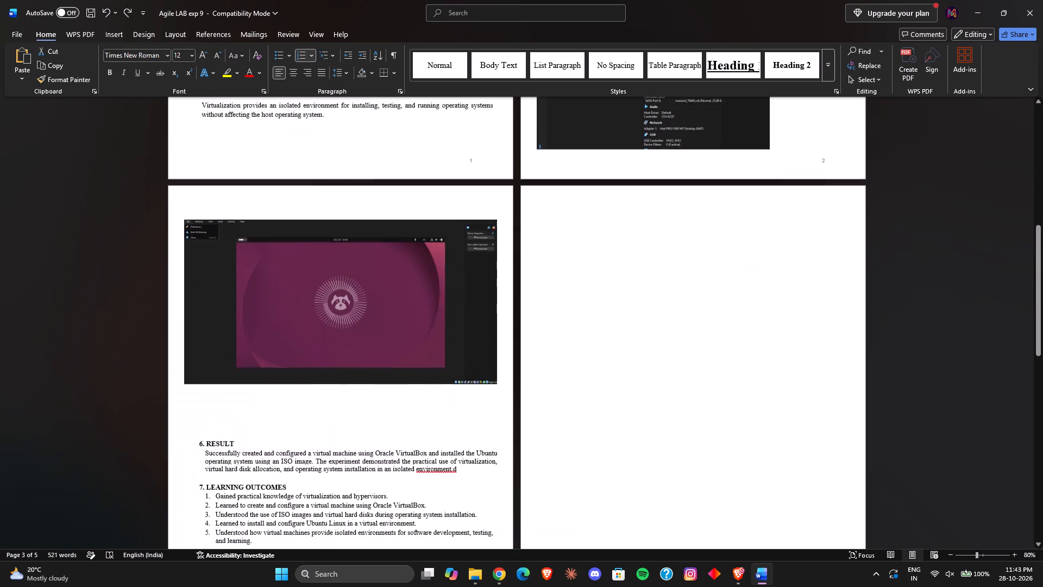
{"action": "scroll", "coordinate": [628, 358], "scroll_direction": "right", "scroll_amount": 1, "text": "ctrl"}
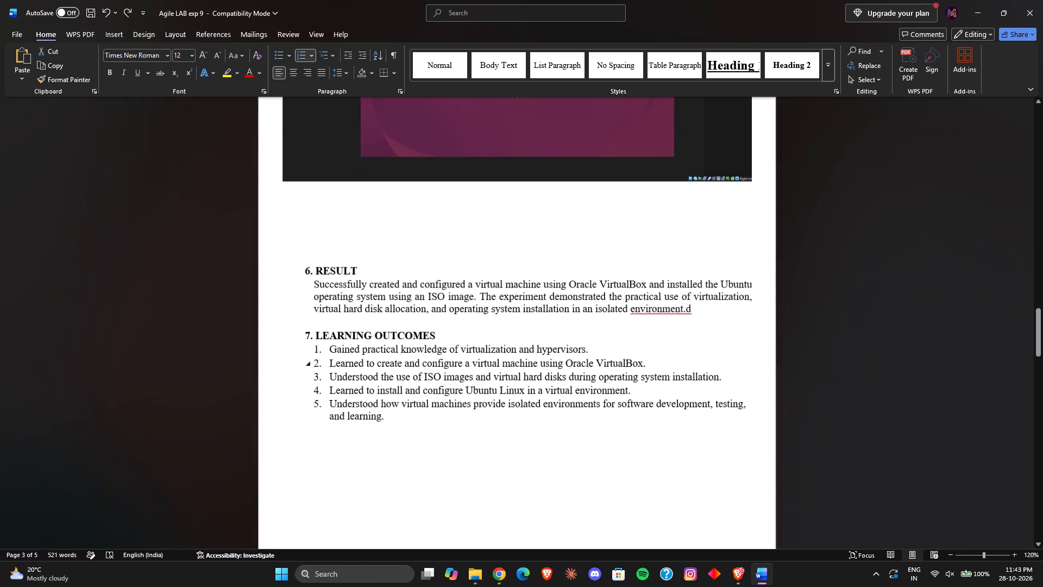
{"action": "scroll", "coordinate": [628, 358], "scroll_direction": "right", "scroll_amount": 2, "text": "ctrl"}
{"action": "scroll", "coordinate": [628, 358], "scroll_direction": "right", "scroll_amount": 1}
{"action": "scroll", "coordinate": [628, 358], "scroll_direction": "up", "scroll_amount": 4}
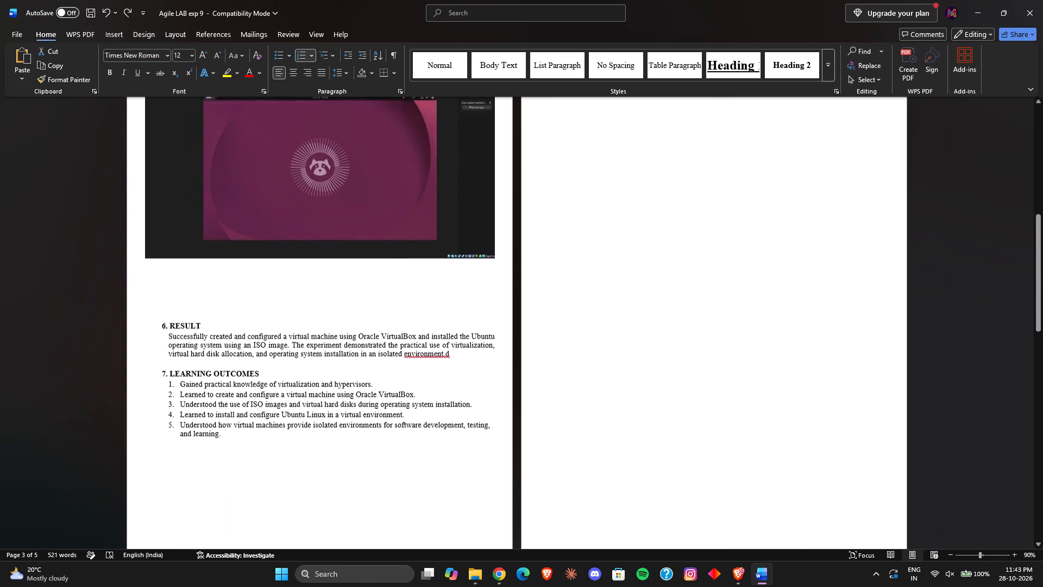
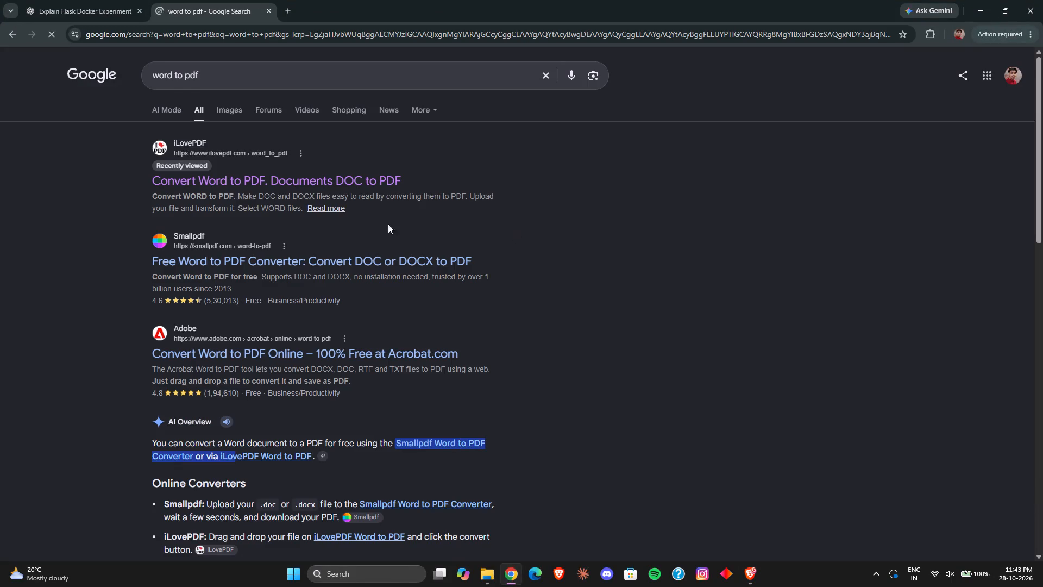
Open the iLovePDF Word to PDF converter from the search results.
{"action": "left_click", "coordinate": [351, 188]}
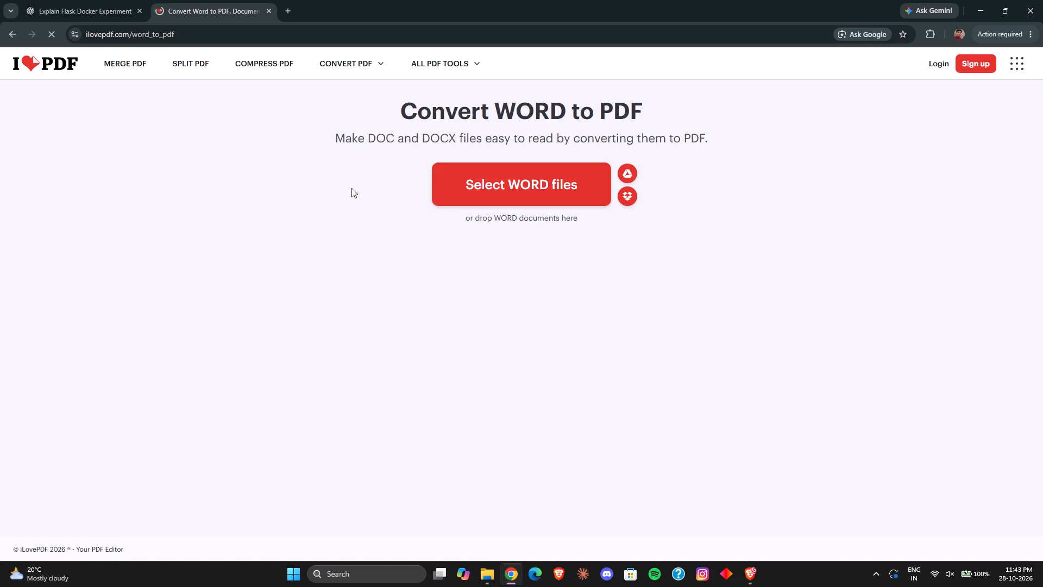
{"action": "left_click", "coordinate": [496, 162]}
Switch to File Explorer, open Agile LAB exp 8 from the agile lab folder, review its pages, and close it.
{"action": "key", "text": "alt+Tab"}
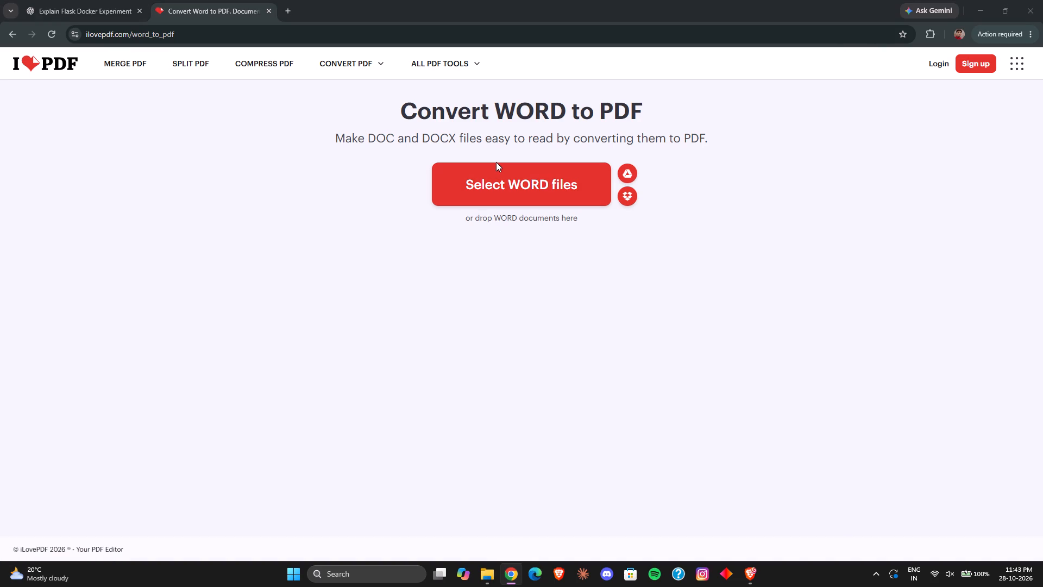
{"action": "key", "text": "alt+Tab"}
{"action": "key", "text": "alt+Tab"}
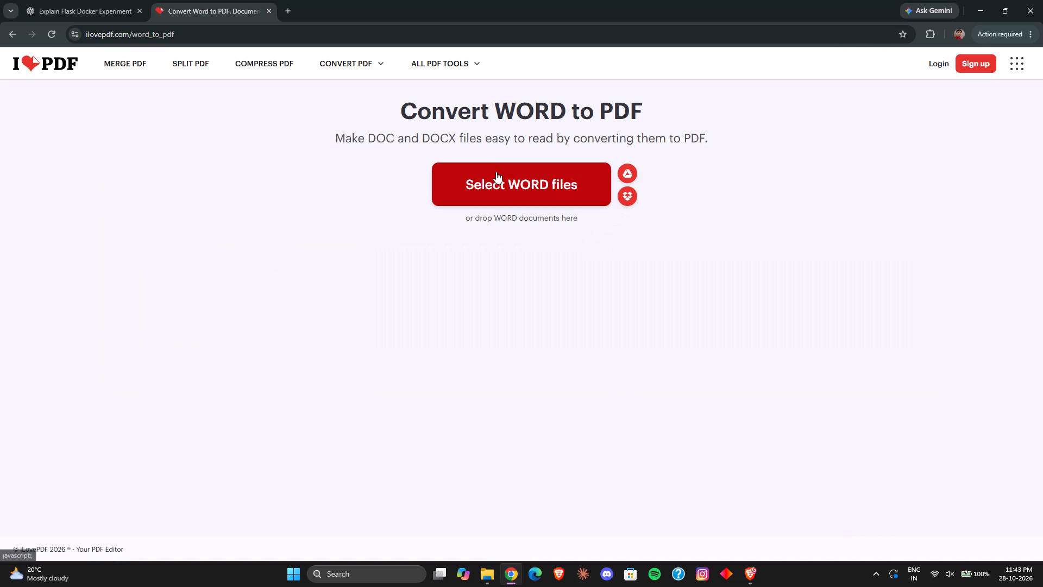
{"action": "key", "text": "alt+Tab"}
{"action": "key", "text": "alt+Tab"}
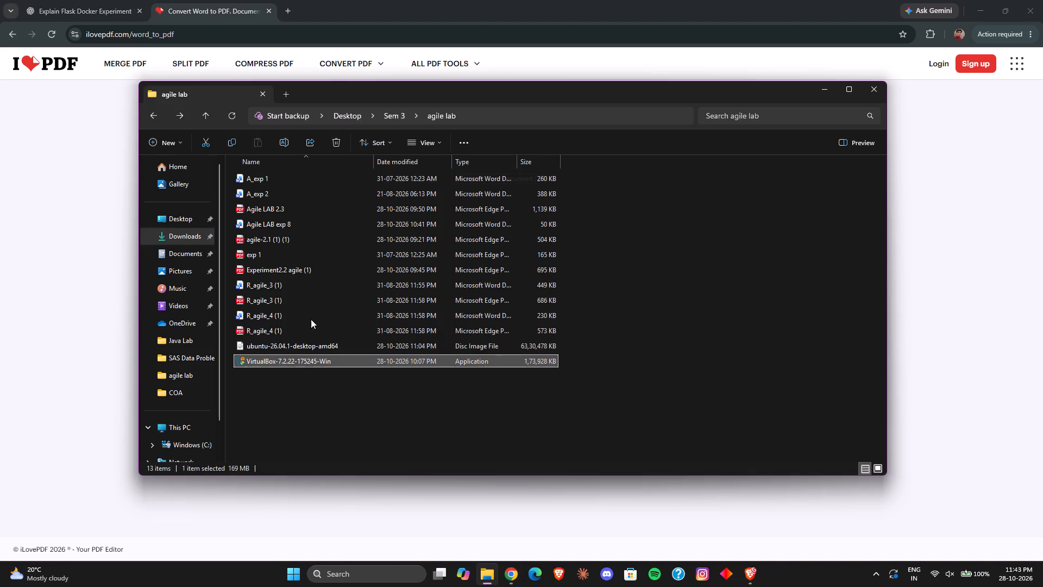
{"action": "double_click", "coordinate": [279, 229]}
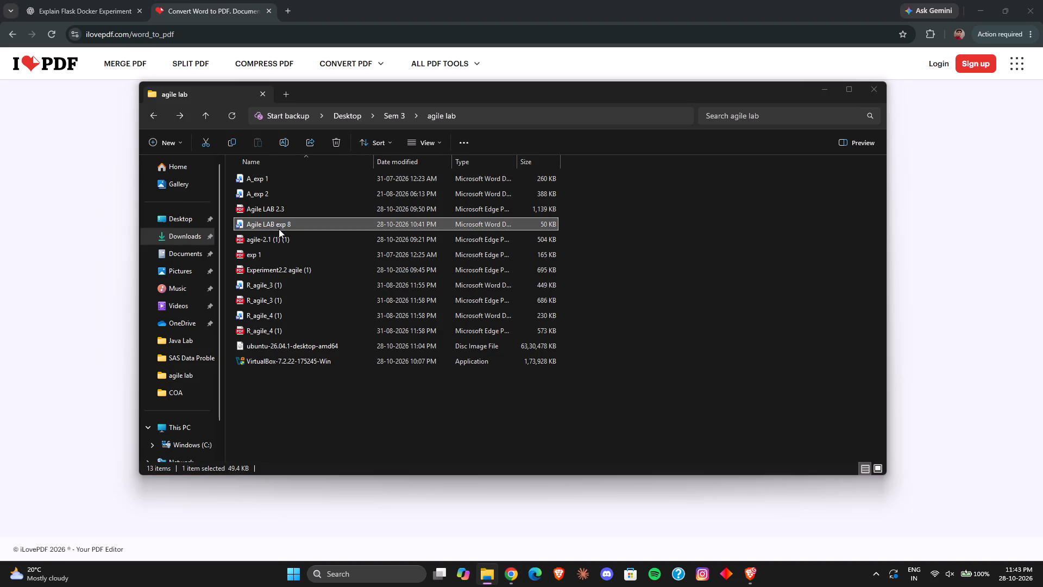
{"action": "scroll", "coordinate": [609, 301], "scroll_direction": "down", "scroll_amount": 9}
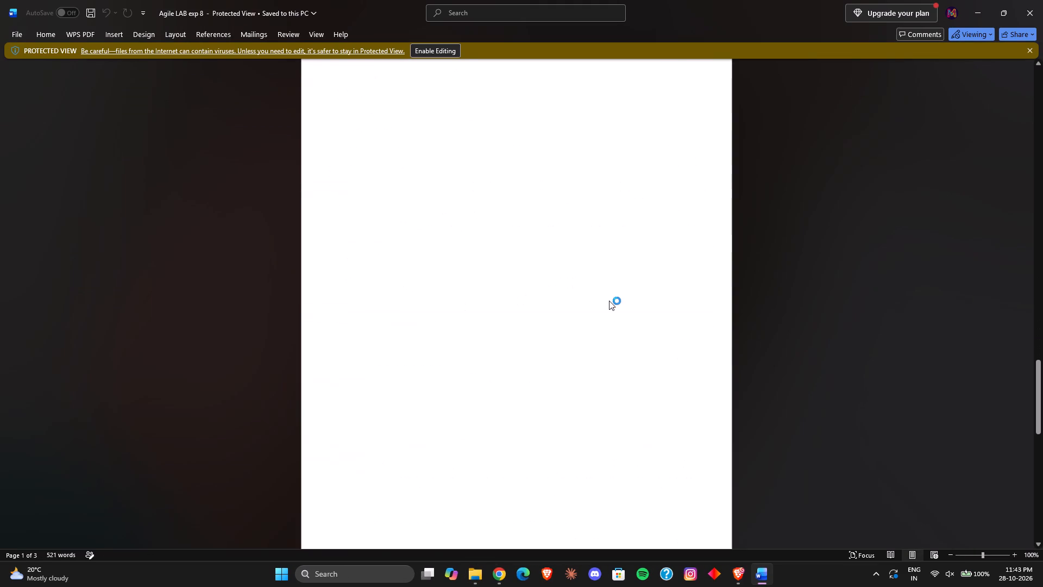
{"action": "scroll", "coordinate": [609, 301], "scroll_direction": "up", "scroll_amount": 7}
{"action": "scroll", "coordinate": [670, 336], "scroll_direction": "up", "scroll_amount": 1}
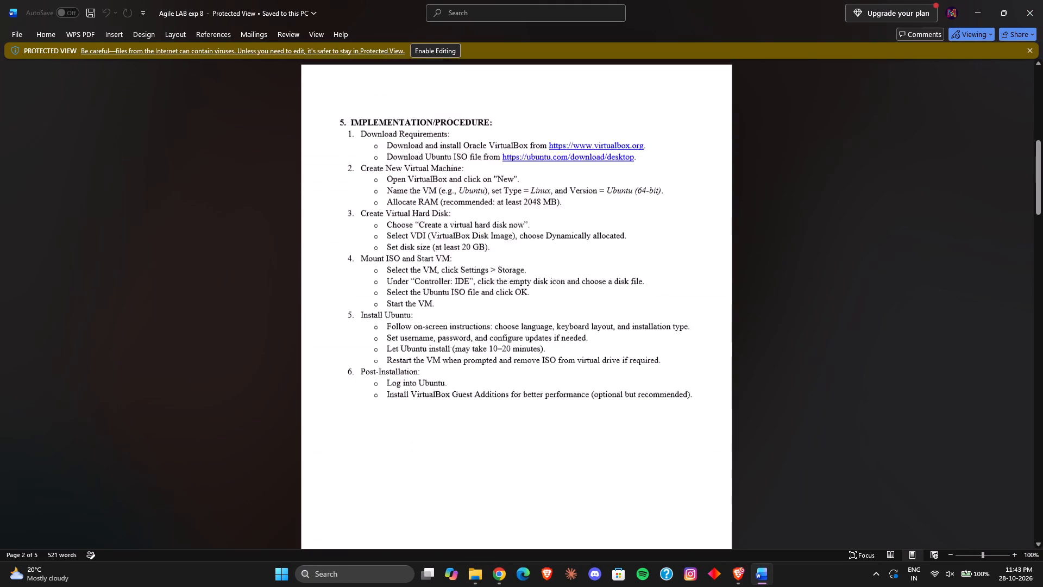
{"action": "scroll", "coordinate": [670, 336], "scroll_direction": "up", "scroll_amount": 2}
{"action": "scroll", "coordinate": [670, 336], "scroll_direction": "down", "scroll_amount": 2}
{"action": "scroll", "coordinate": [670, 336], "scroll_direction": "up", "scroll_amount": 12}
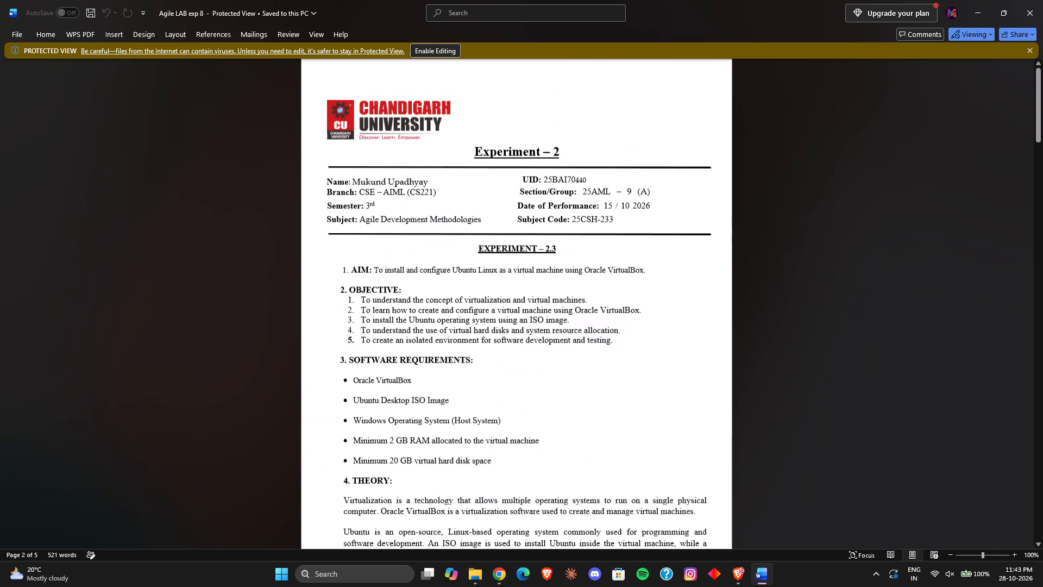
{"action": "left_click", "coordinate": [1042, 0]}
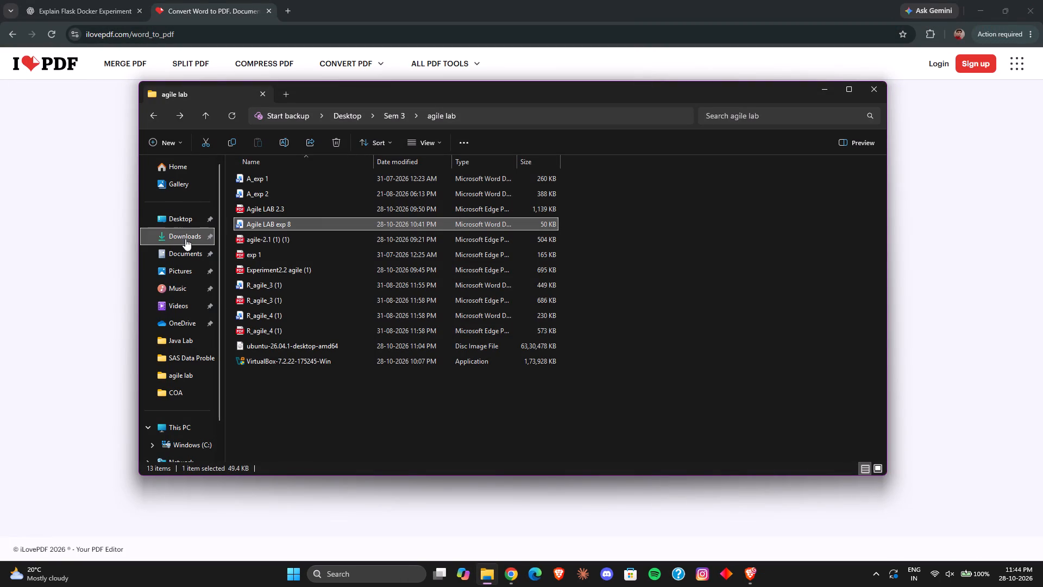
Open the Agile LAB exp 9 document from the Downloads folder.
{"action": "left_click", "coordinate": [185, 239]}
{"action": "double_click", "coordinate": [319, 196]}
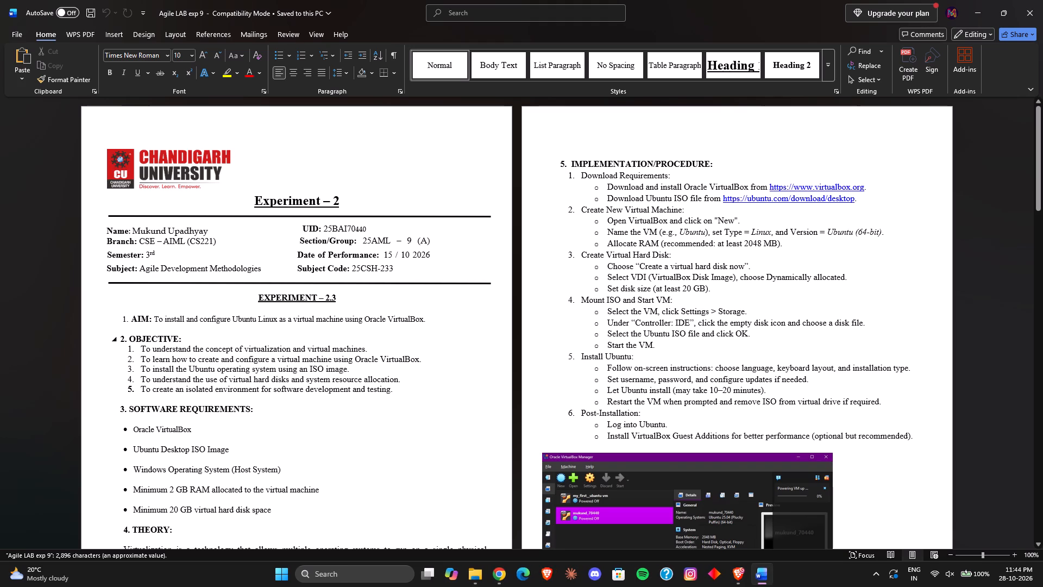
Review the Agile LAB exp 9 report's pages, from the experiment headings to the learning outcomes and blank pages.
{"action": "scroll", "coordinate": [420, 336], "scroll_direction": "up", "scroll_amount": 2}
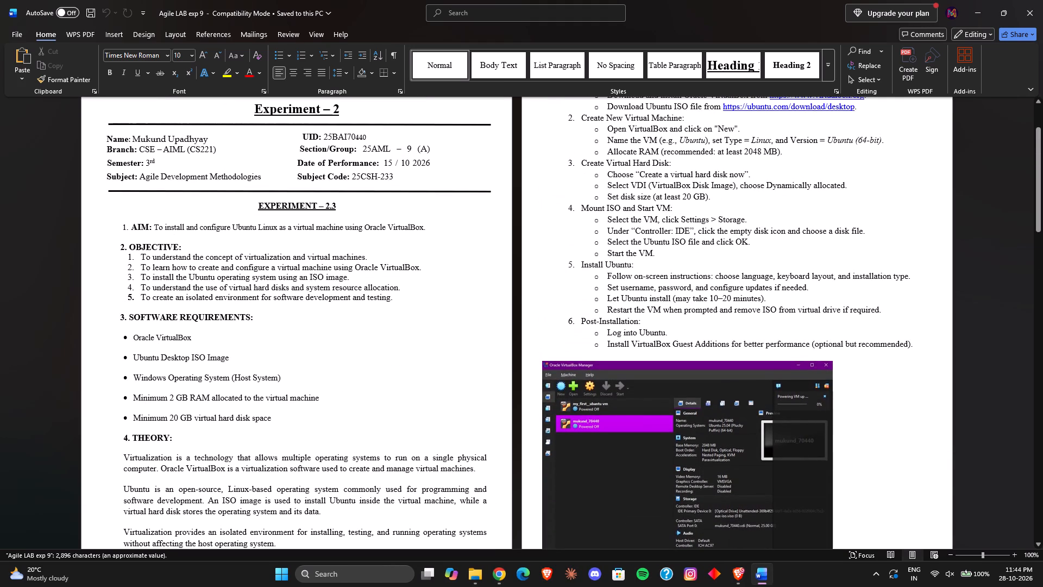
{"action": "scroll", "coordinate": [420, 336], "scroll_direction": "up", "scroll_amount": 2}
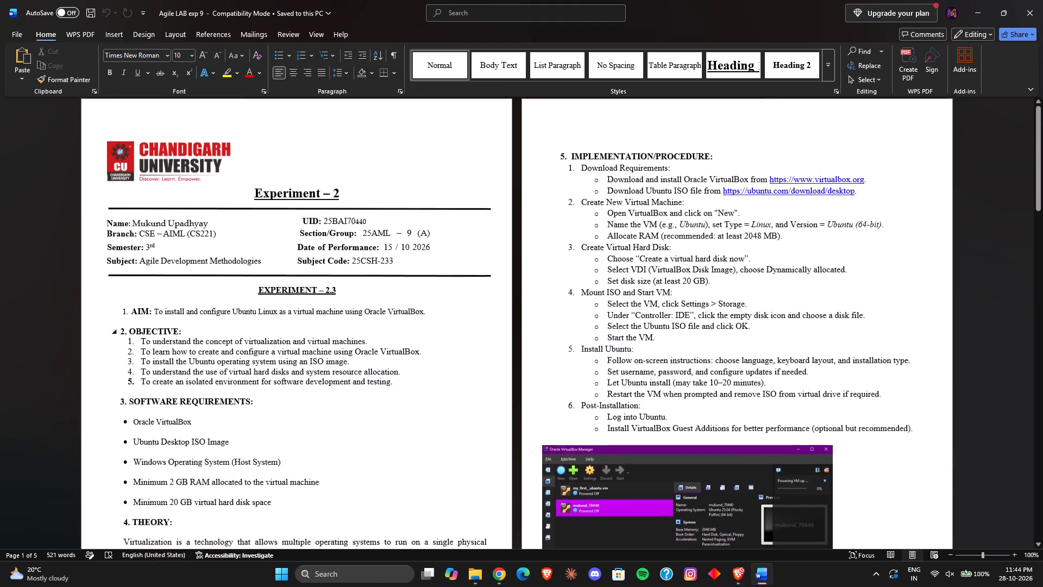
{"action": "scroll", "coordinate": [420, 336], "scroll_direction": "down", "scroll_amount": 2}
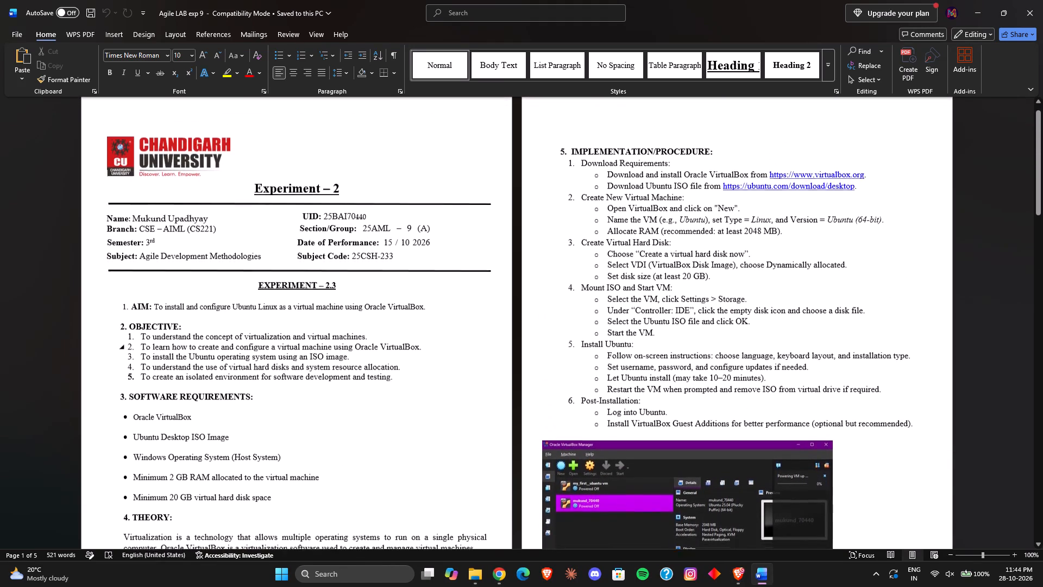
{"action": "scroll", "coordinate": [420, 336], "scroll_direction": "down", "scroll_amount": 4}
{"action": "scroll", "coordinate": [420, 336], "scroll_direction": "up", "scroll_amount": 1}
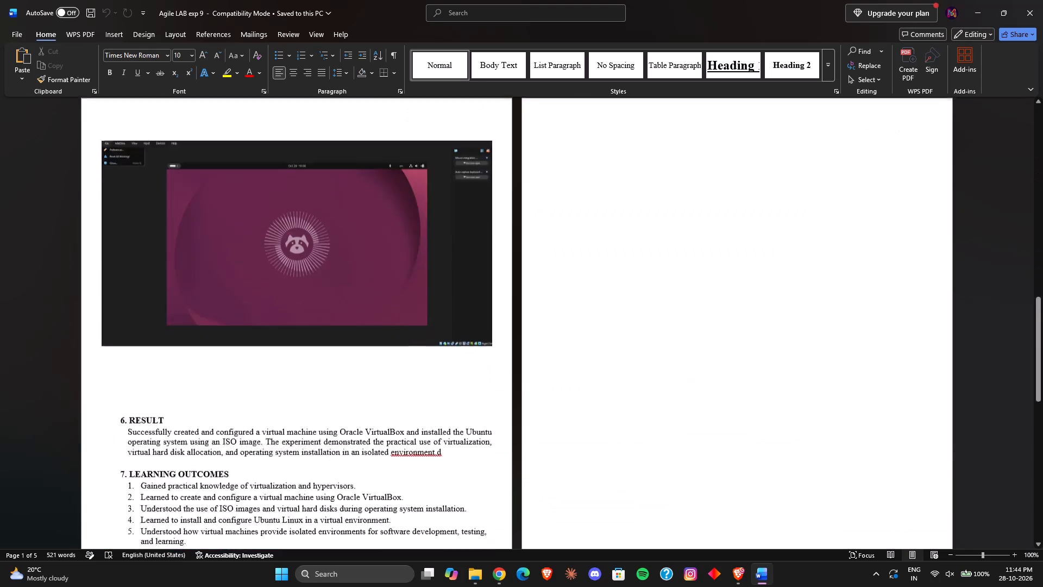
{"action": "scroll", "coordinate": [420, 336], "scroll_direction": "up", "scroll_amount": 1}
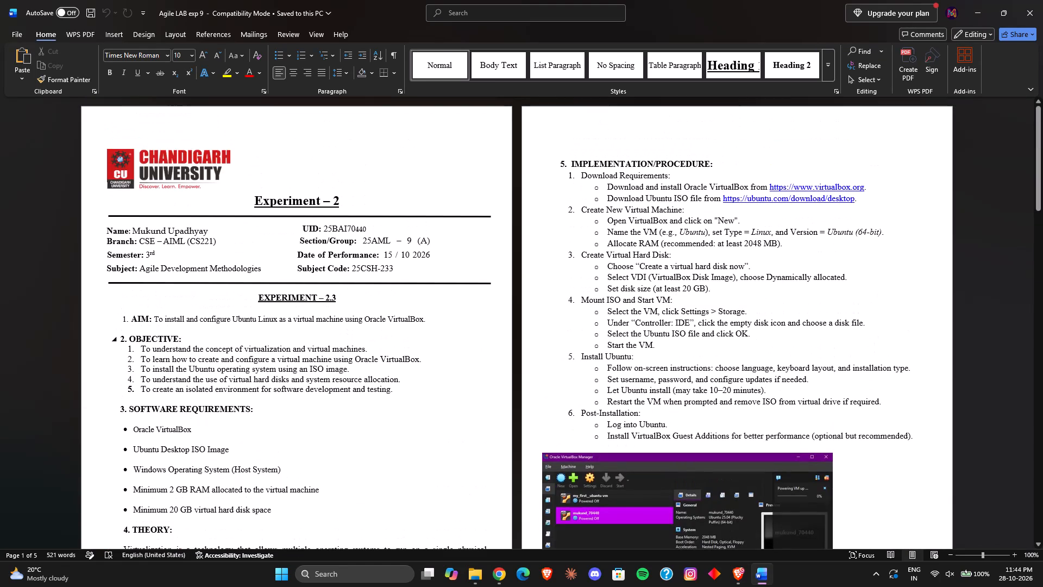
{"action": "scroll", "coordinate": [420, 336], "scroll_direction": "right", "scroll_amount": 1}
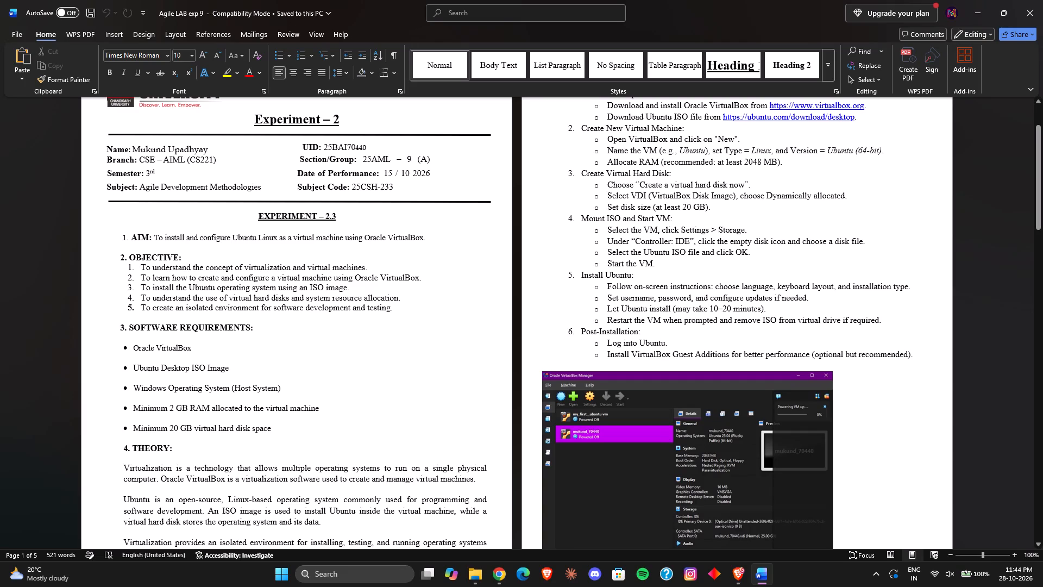
Change the number in the main title below the university logo so it reads "Experiment – 3".
{"action": "left_click", "coordinate": [349, 128]}
{"action": "left_click", "coordinate": [349, 117]}
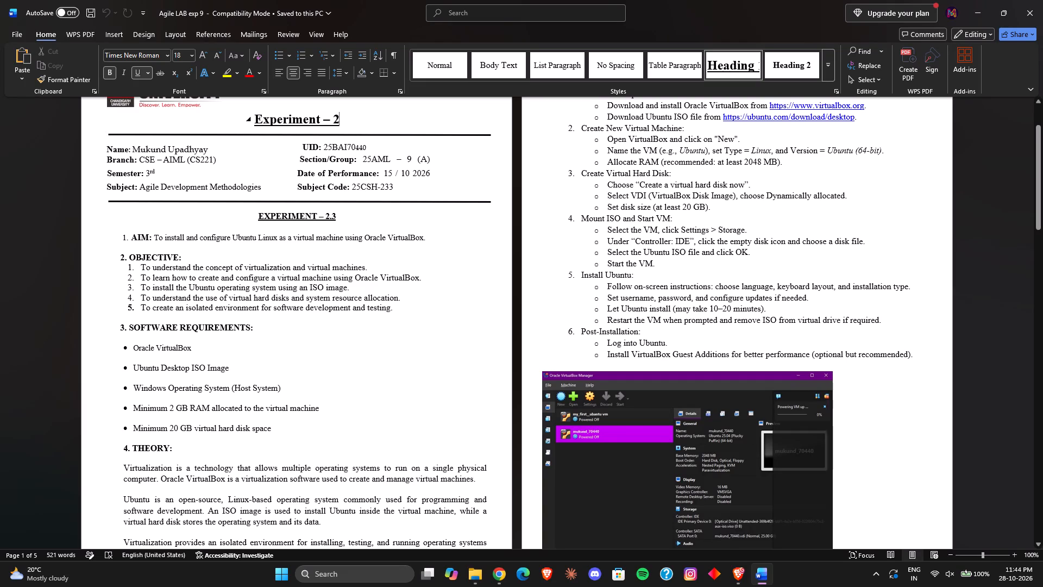
{"action": "key", "text": "BackSpace"}
{"action": "key", "text": "3"}
Change the number in the subheading above the aim so it reads "EXPERIMENT – 3.2".
{"action": "left_click", "coordinate": [343, 213]}
{"action": "key", "text": "Left"}
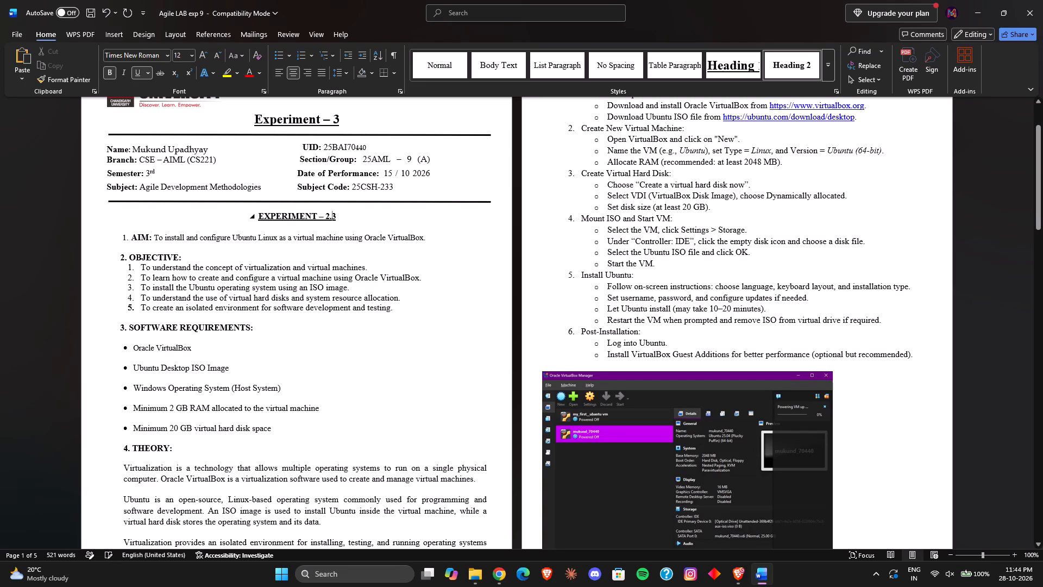
{"action": "key", "text": "Left"}
{"action": "key", "text": "BackSpace"}
{"action": "key", "text": "3"}
{"action": "key", "text": "Right"}
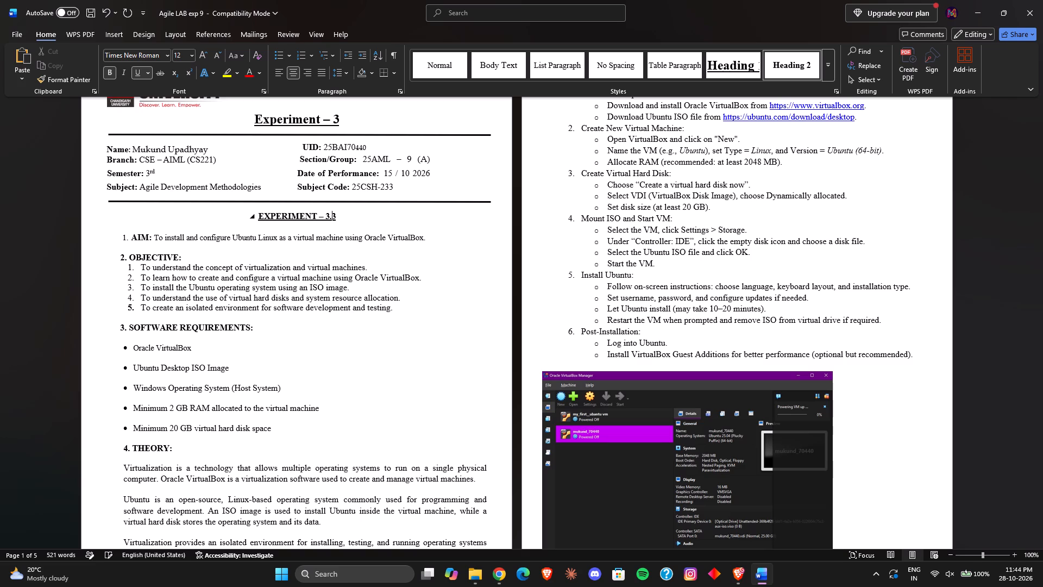
{"action": "key", "text": "Right"}
{"action": "key", "text": "BackSpace"}
{"action": "key", "text": "2"}
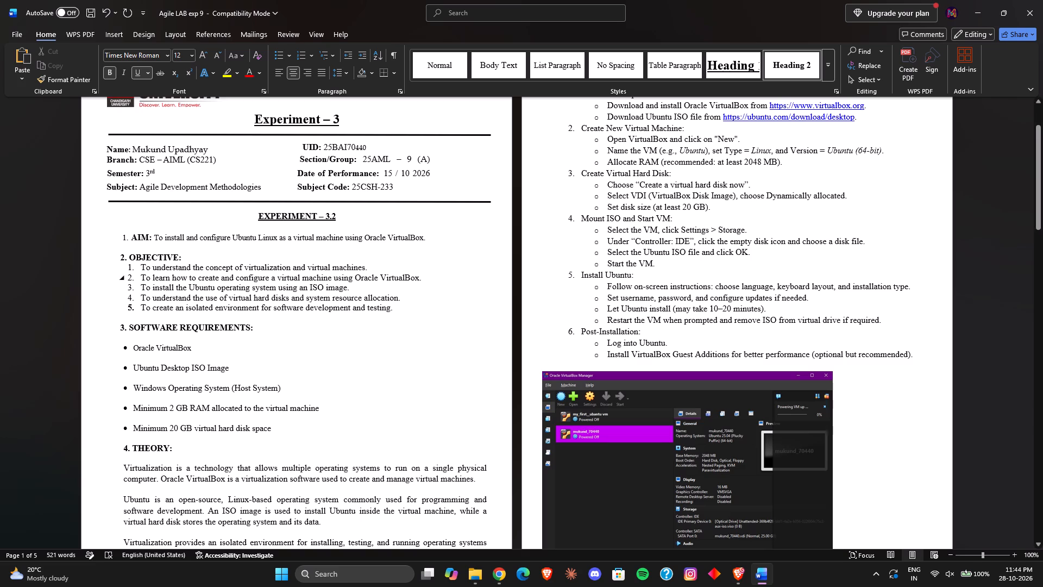
Save the report and close the document.
{"action": "scroll", "coordinate": [504, 324], "scroll_direction": "down", "scroll_amount": 1}
{"action": "key", "text": "ctrl+s"}
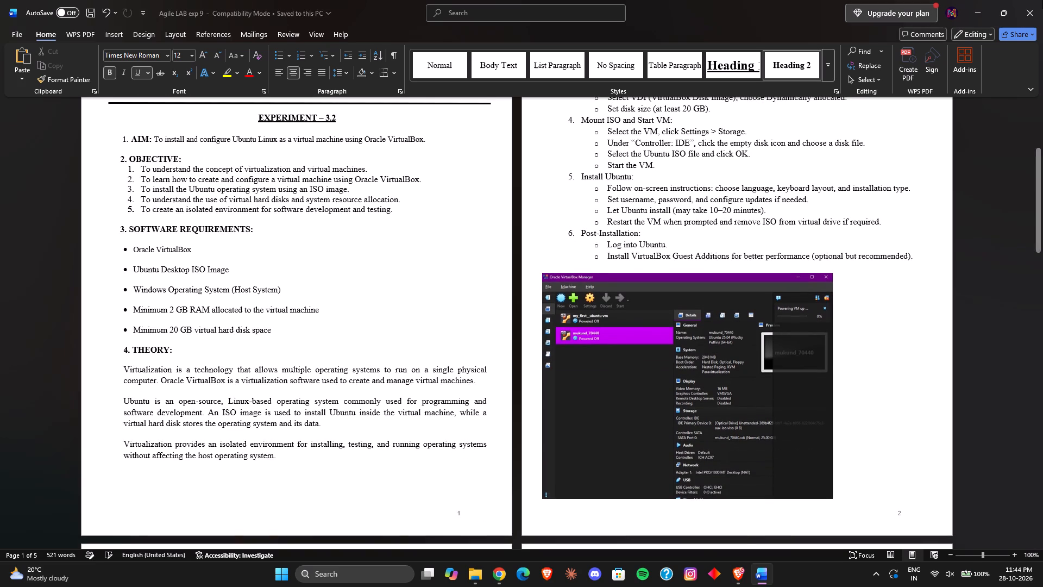
{"action": "left_click", "coordinate": [1042, 0]}
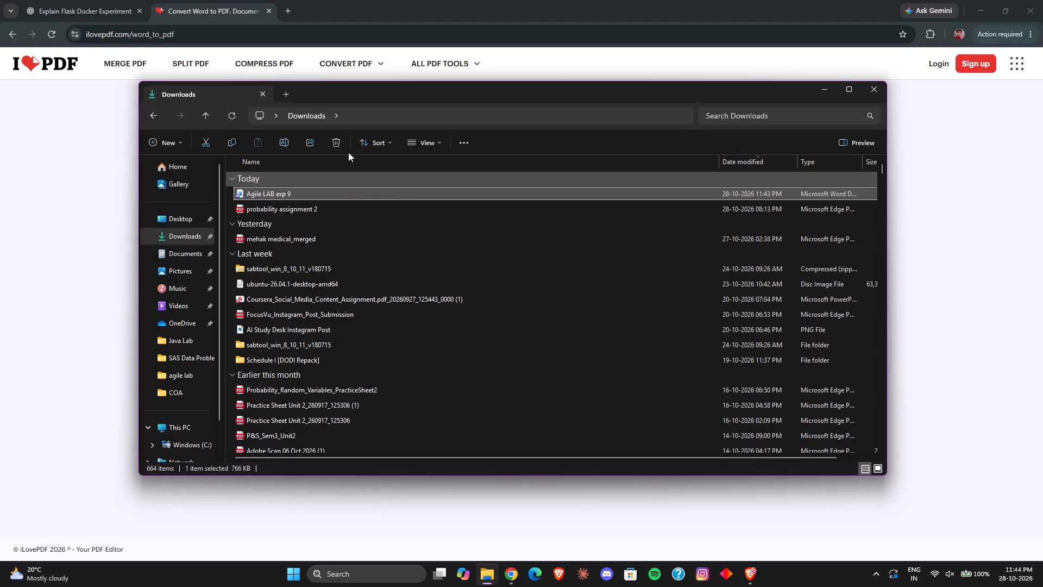
Rename the report file in the Downloads folder as Agile LAB exp 8.
{"action": "left_click", "coordinate": [282, 142]}
{"action": "key", "text": "Right"}
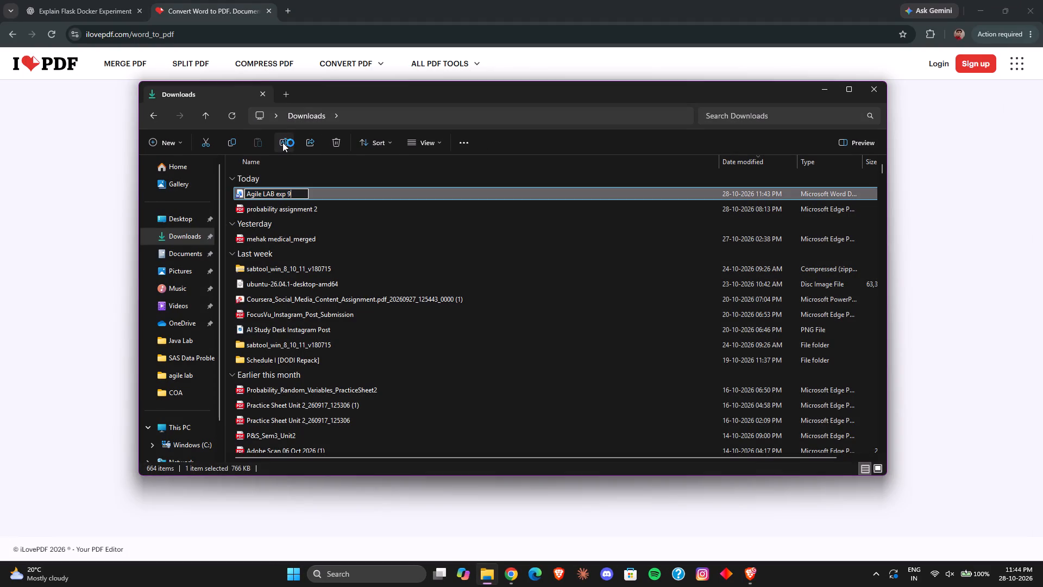
{"action": "key", "text": "BackSpace"}
{"action": "key", "text": "8"}
{"action": "key", "text": "Return"}
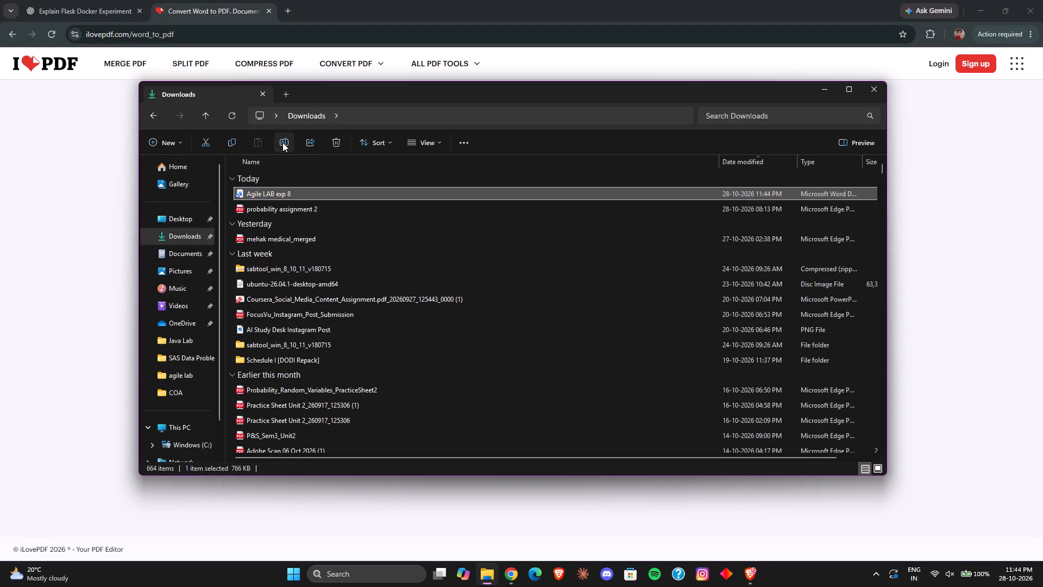
{"action": "left_click", "coordinate": [297, 2]}
{"action": "key", "text": "alt+Tab"}
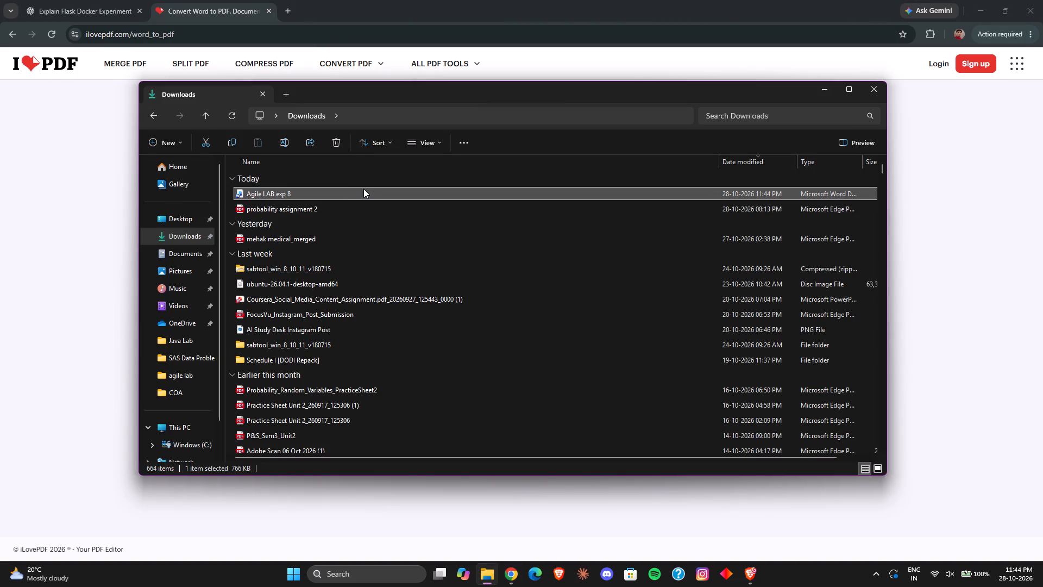
{"action": "left_click_drag", "start_coordinate": [363, 189], "coordinate": [477, 197]}
{"action": "key", "text": "alt+Tab"}
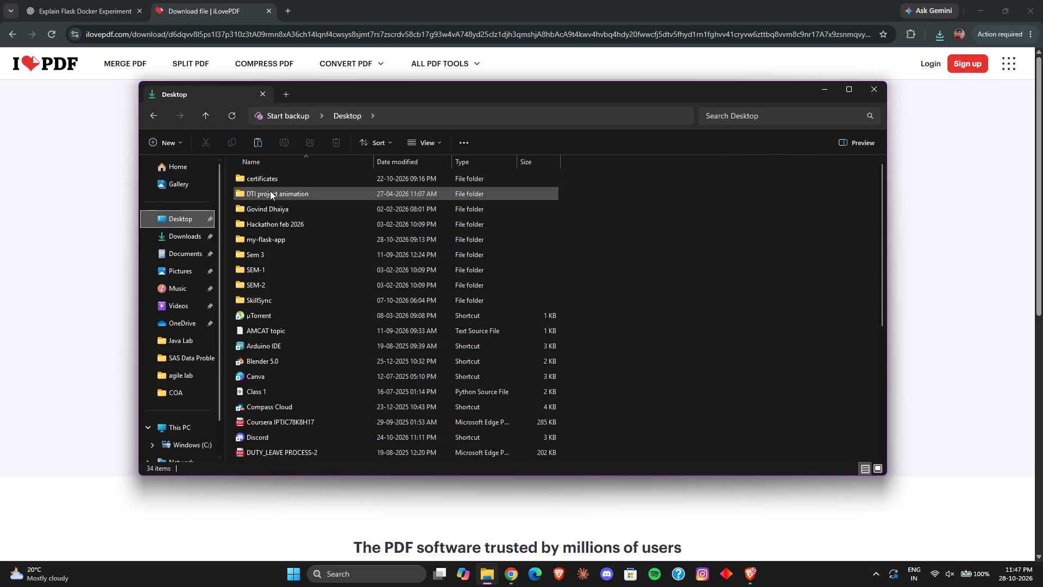
{"action": "double_click", "coordinate": [266, 254]}
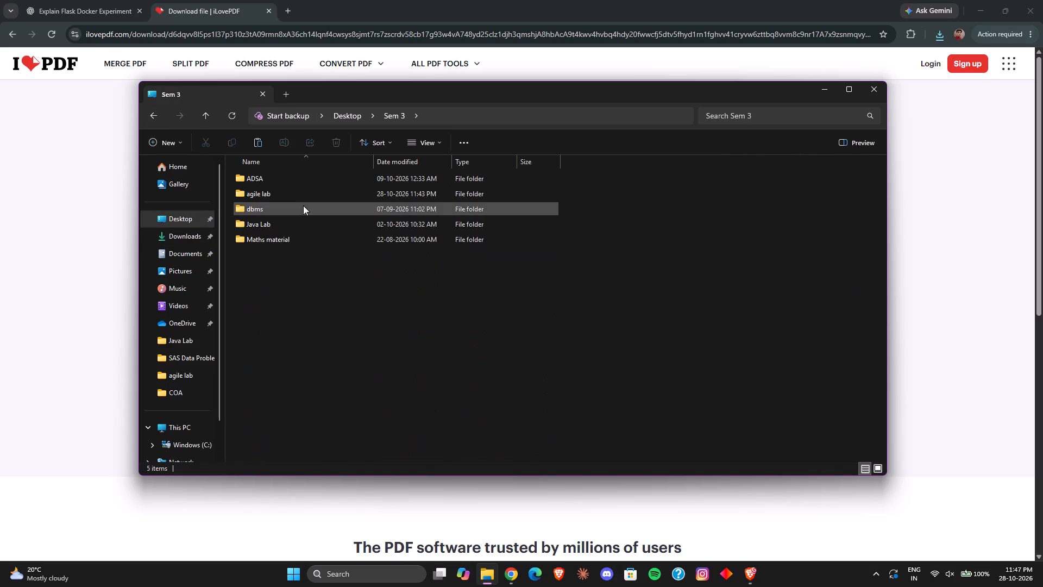
{"action": "double_click", "coordinate": [317, 195]}
{"action": "left_click", "coordinate": [472, 411]}
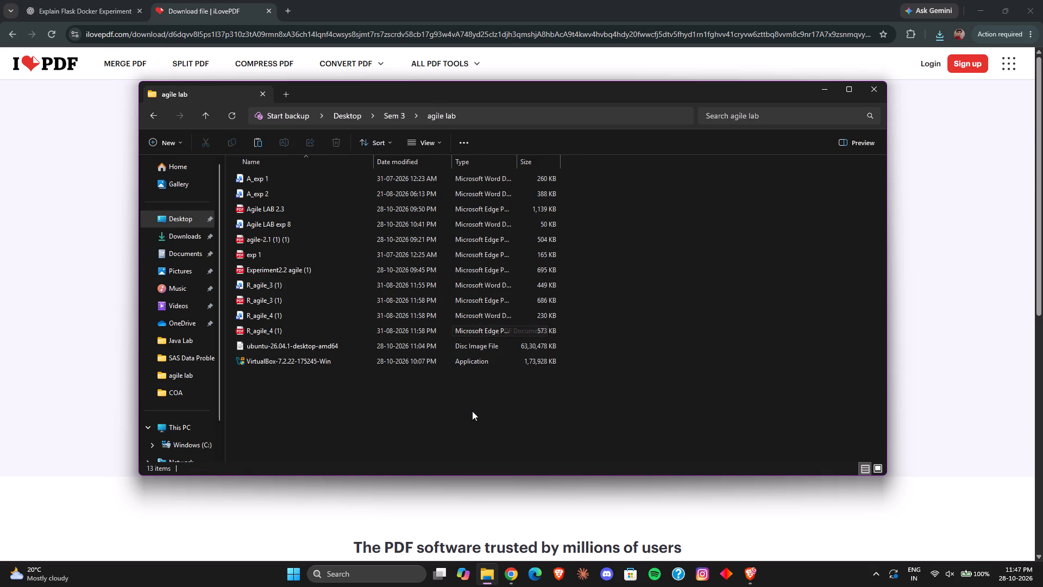
{"action": "key", "text": "ctrl+v"}
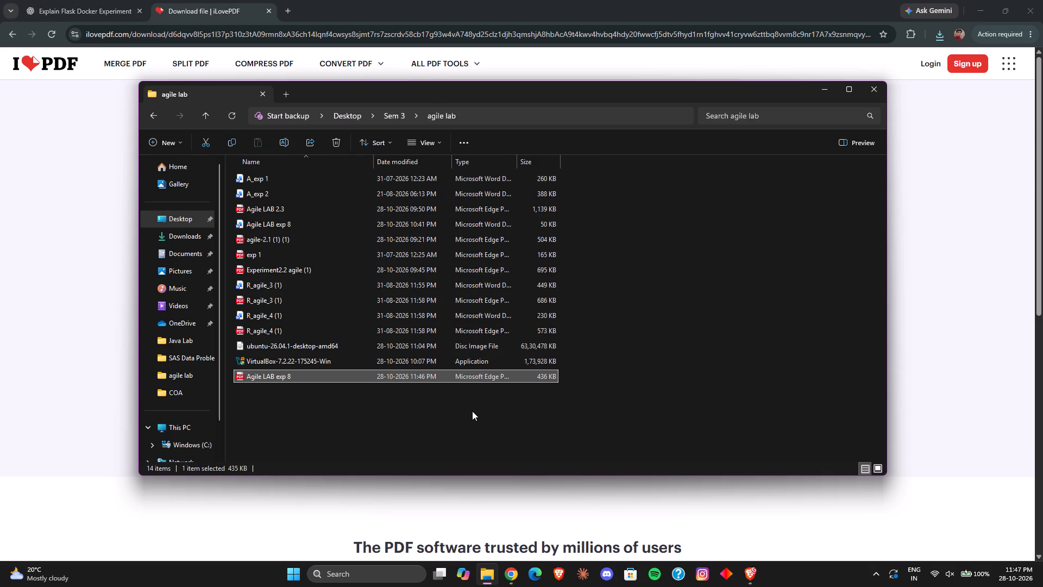
{"action": "left_click", "coordinate": [472, 411]}
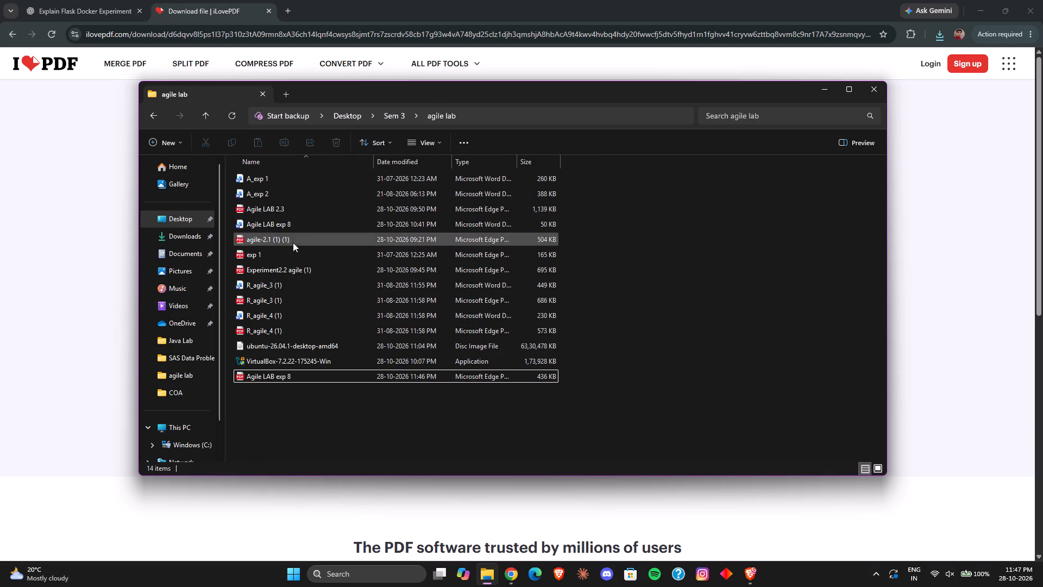
Rename the Agile LAB exp 8 Word document in the agile lab folder as Agile LAB exp 9.
{"action": "left_click", "coordinate": [299, 227]}
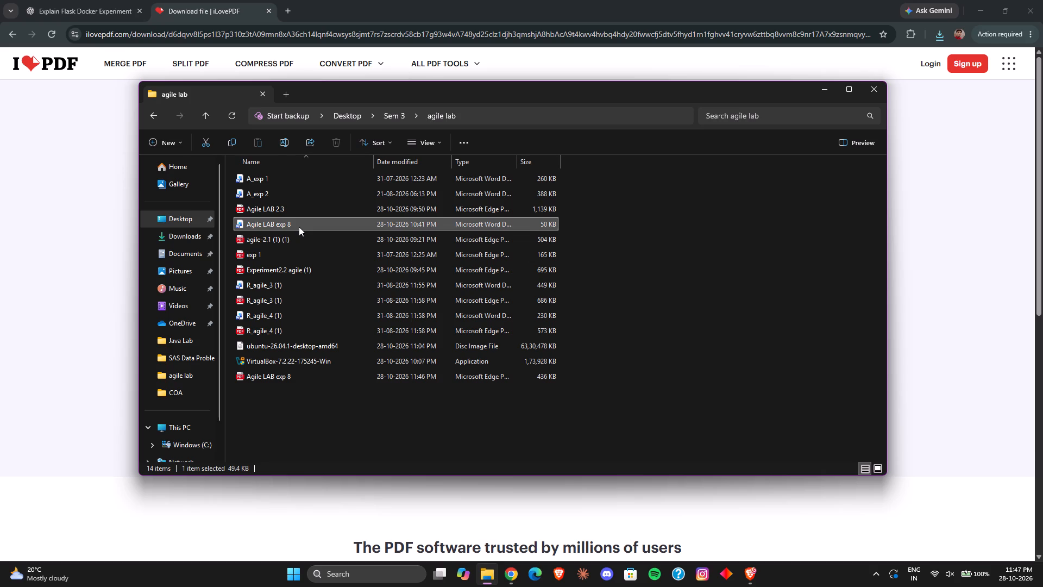
{"action": "left_click", "coordinate": [286, 147]}
{"action": "key", "text": "Right"}
{"action": "key", "text": "BackSpace"}
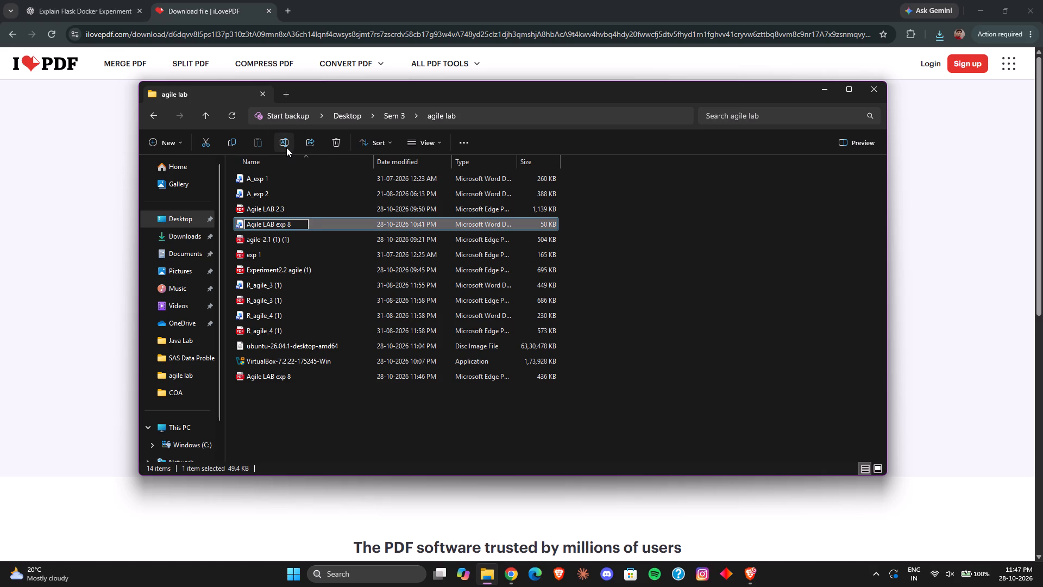
{"action": "key", "text": "9"}
{"action": "key", "text": "Return"}
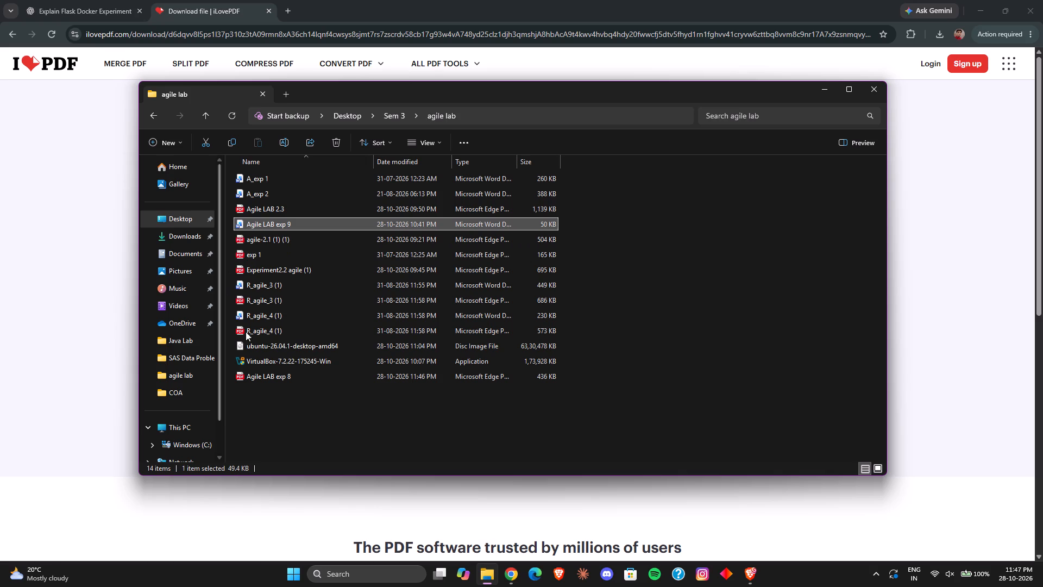
{"action": "left_click", "coordinate": [337, 398]}
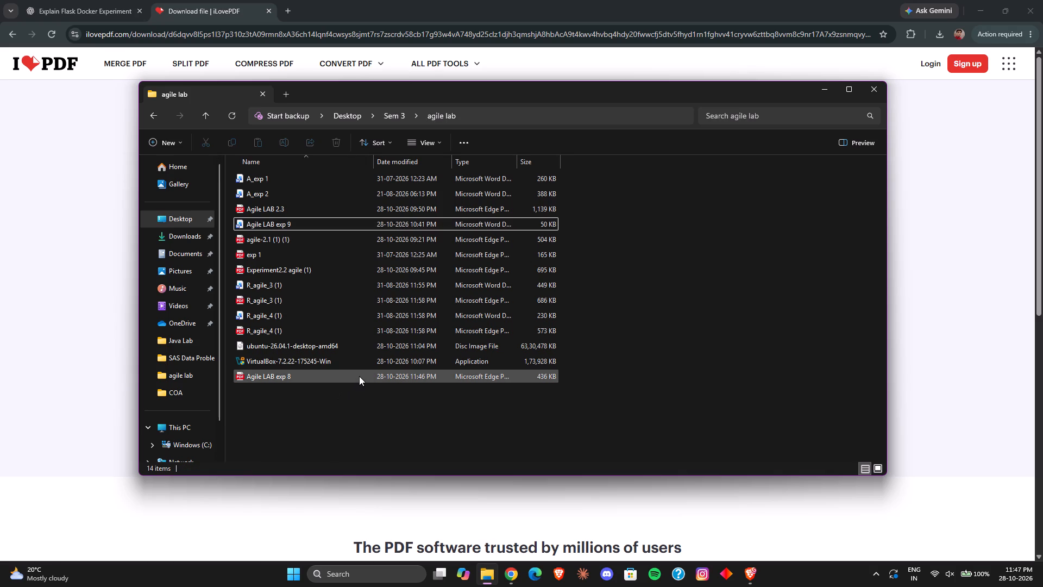
Open the Agile LAB exp 8 PDF from the agile lab folder, review its pages, and close it.
{"action": "double_click", "coordinate": [359, 376]}
{"action": "scroll", "coordinate": [668, 332], "scroll_direction": "down", "scroll_amount": 5}
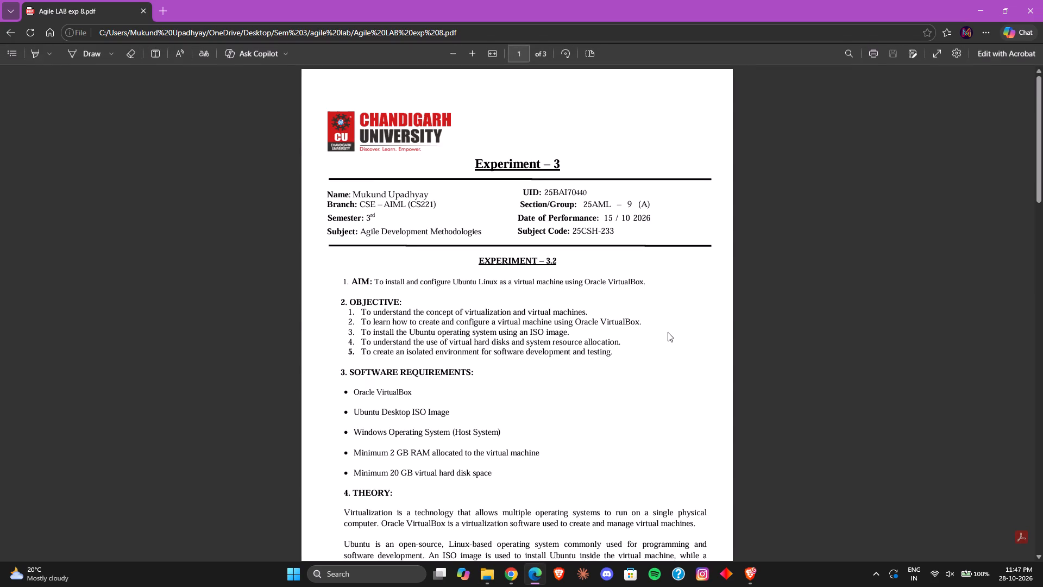
{"action": "scroll", "coordinate": [668, 332], "scroll_direction": "down", "scroll_amount": 8}
{"action": "scroll", "coordinate": [655, 286], "scroll_direction": "up", "scroll_amount": 4}
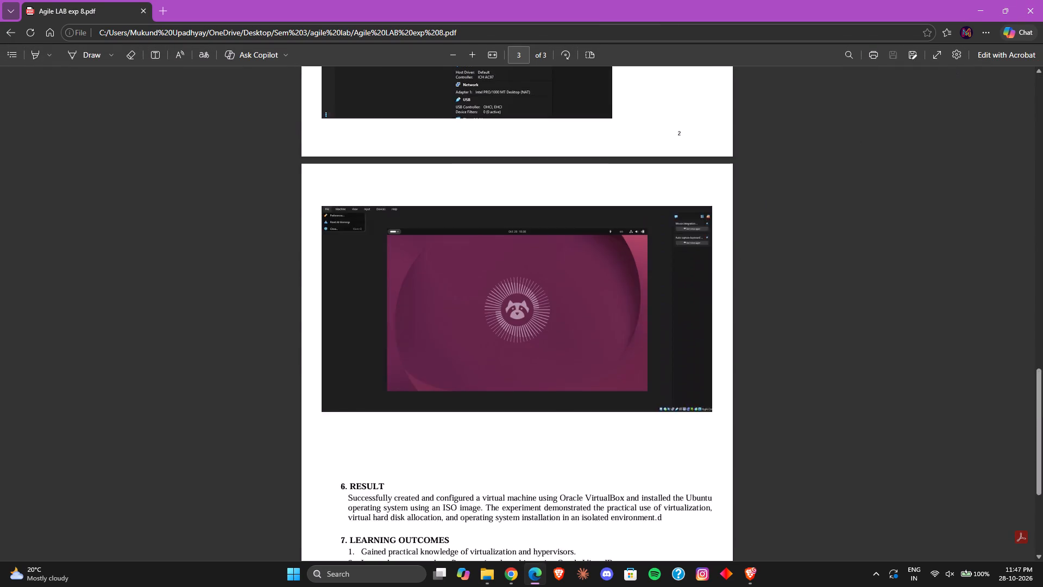
{"action": "scroll", "coordinate": [655, 286], "scroll_direction": "up", "scroll_amount": 7}
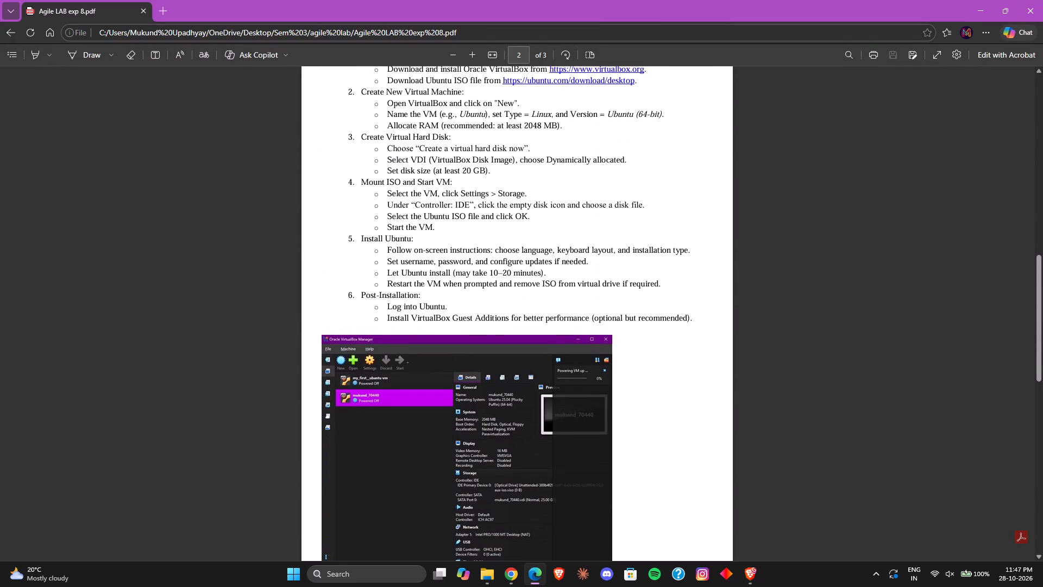
{"action": "scroll", "coordinate": [655, 286], "scroll_direction": "up", "scroll_amount": 8}
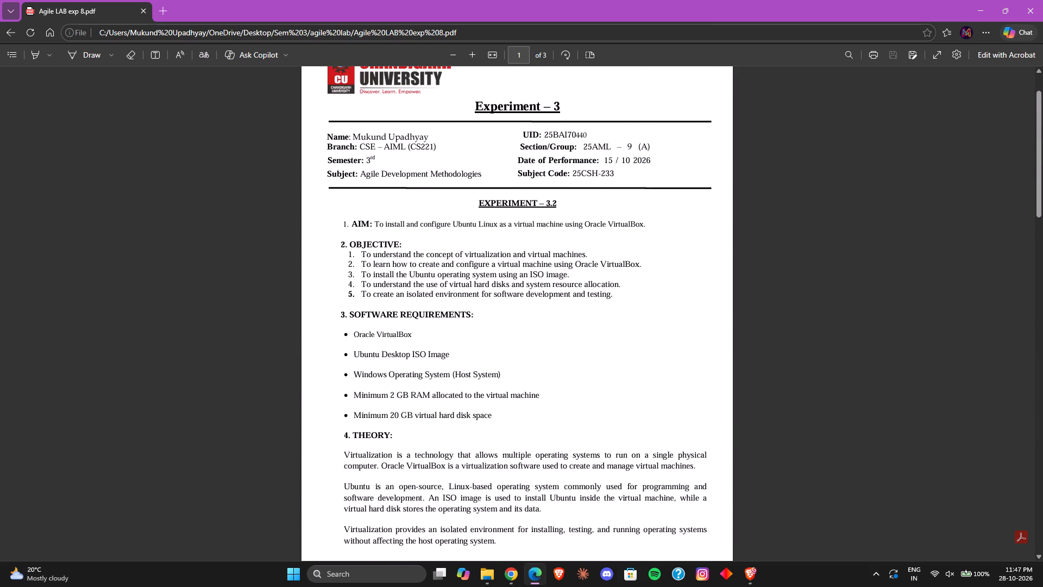
{"action": "scroll", "coordinate": [655, 286], "scroll_direction": "up", "scroll_amount": 3}
{"action": "left_click", "coordinate": [1042, 0]}
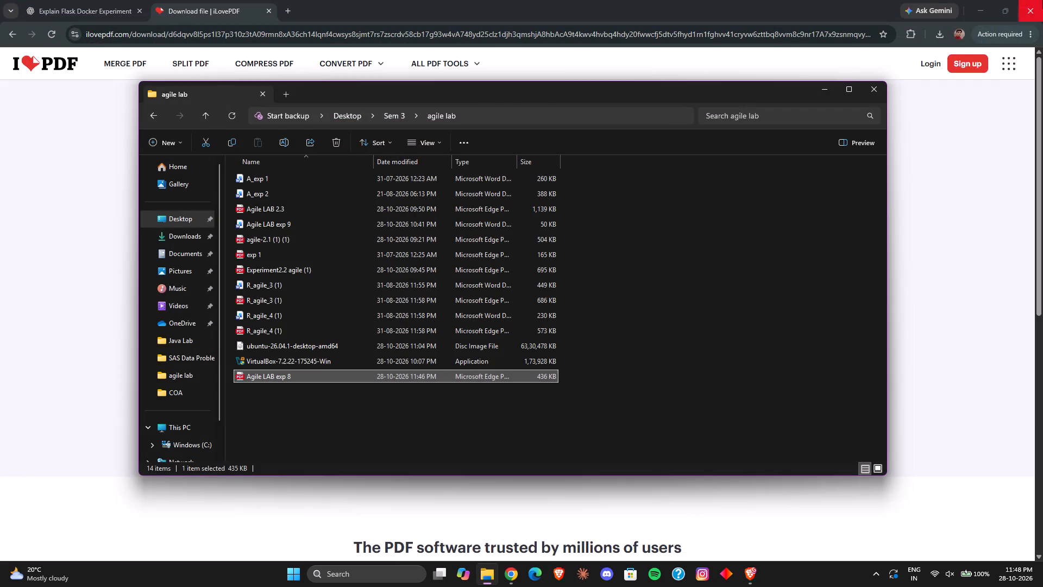
{"action": "left_click", "coordinate": [650, 279]}
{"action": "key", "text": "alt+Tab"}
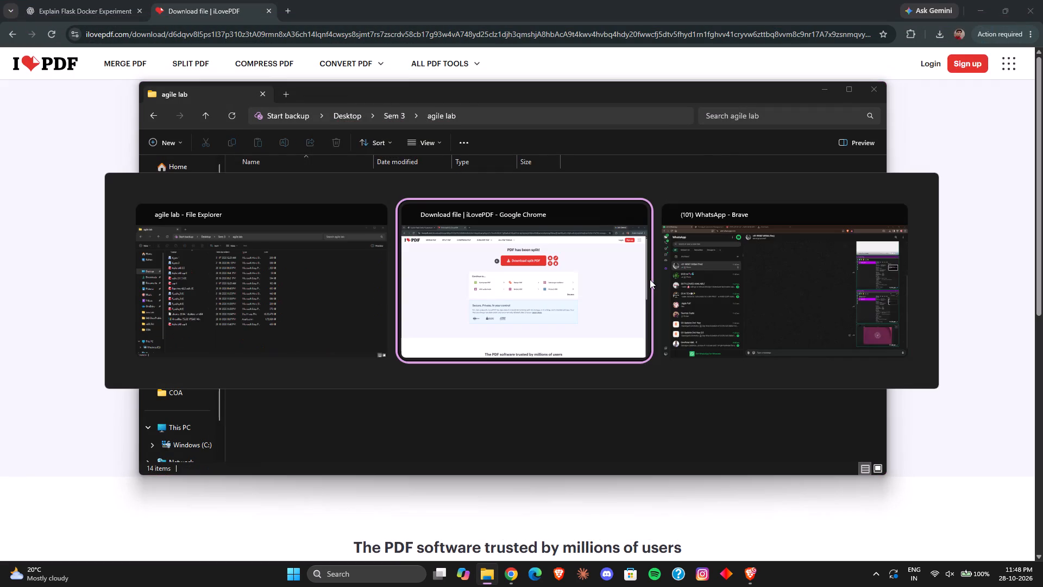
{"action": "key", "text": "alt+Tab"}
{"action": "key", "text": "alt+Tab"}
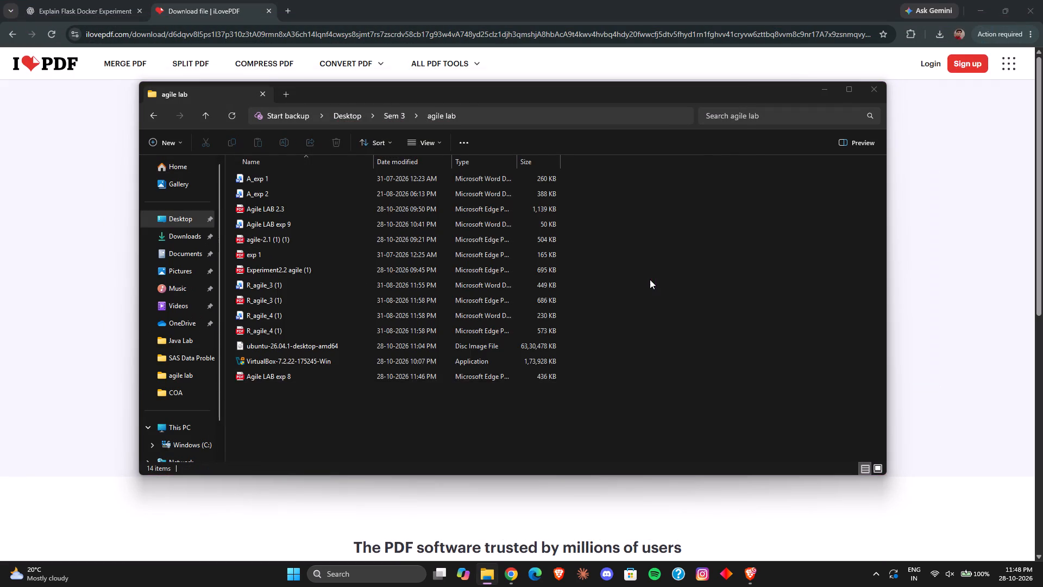
Open Oracle VirtualBox and remove the second virtual machine in the list, including its machine files and virtual hard disks.
{"action": "type", "text": "virtual"}
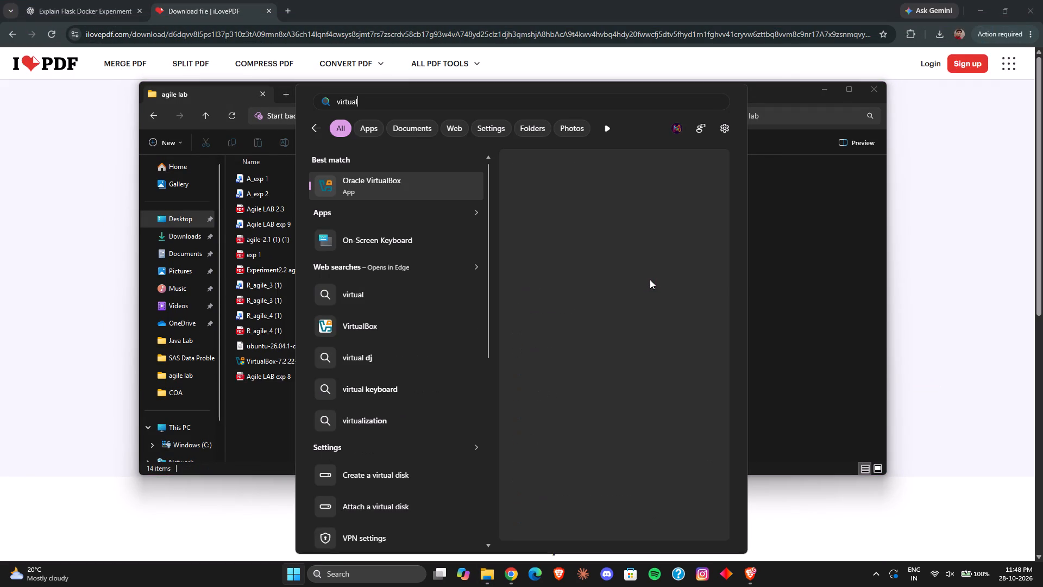
{"action": "key", "text": "Return"}
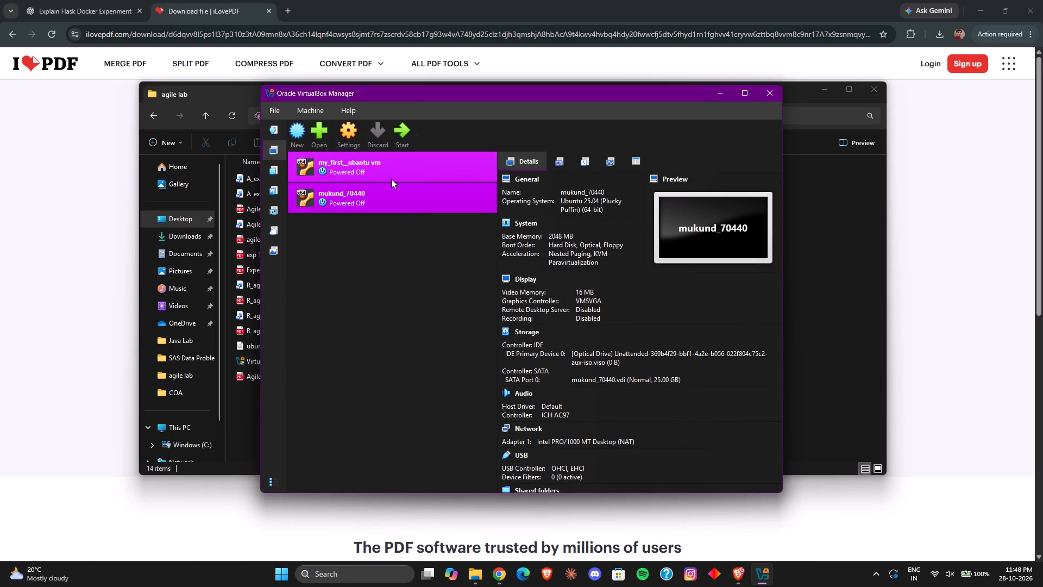
{"action": "right_click", "coordinate": [404, 205]}
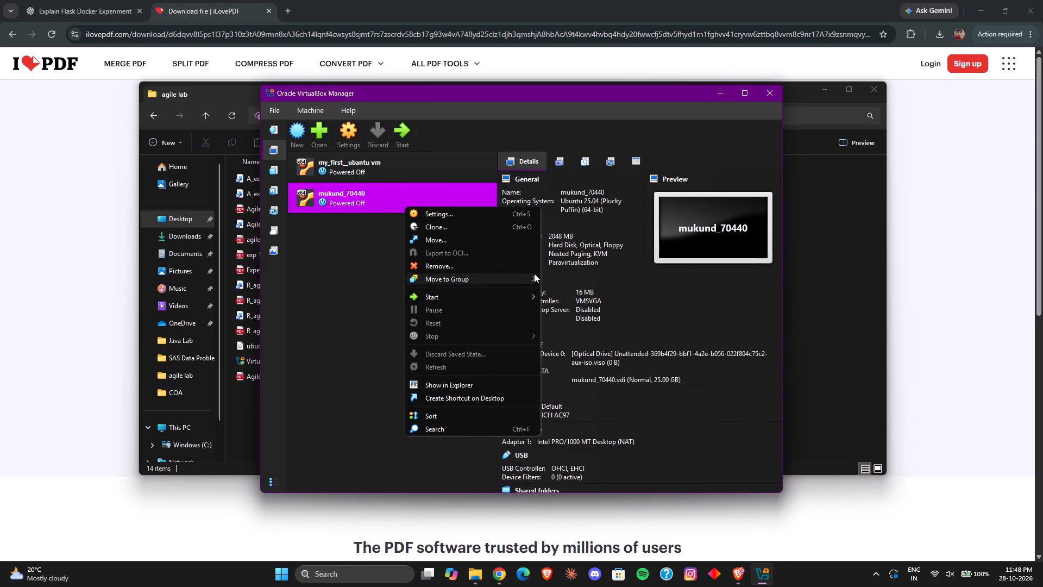
{"action": "left_click", "coordinate": [496, 267]}
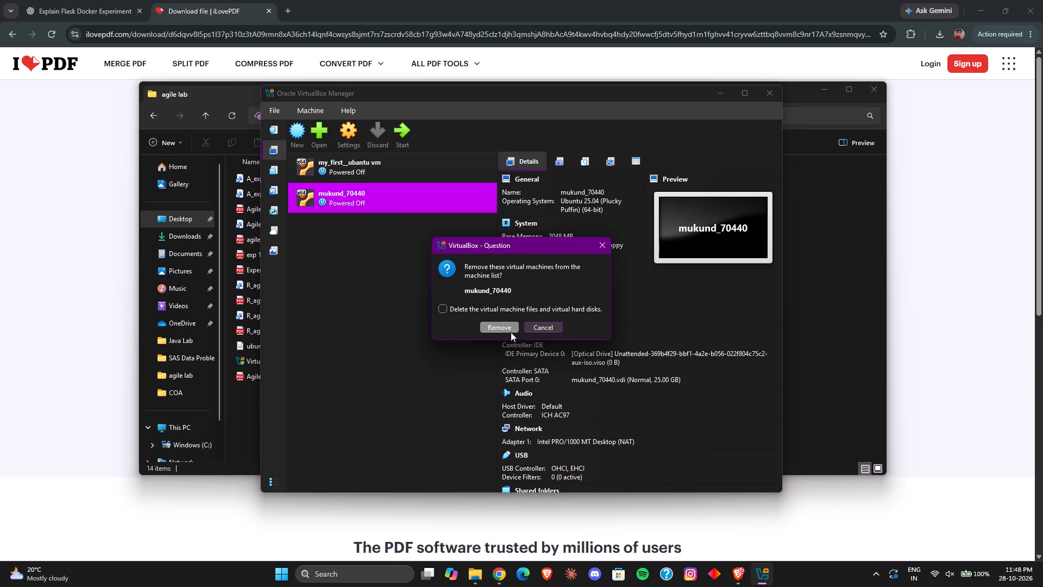
{"action": "left_click", "coordinate": [446, 308]}
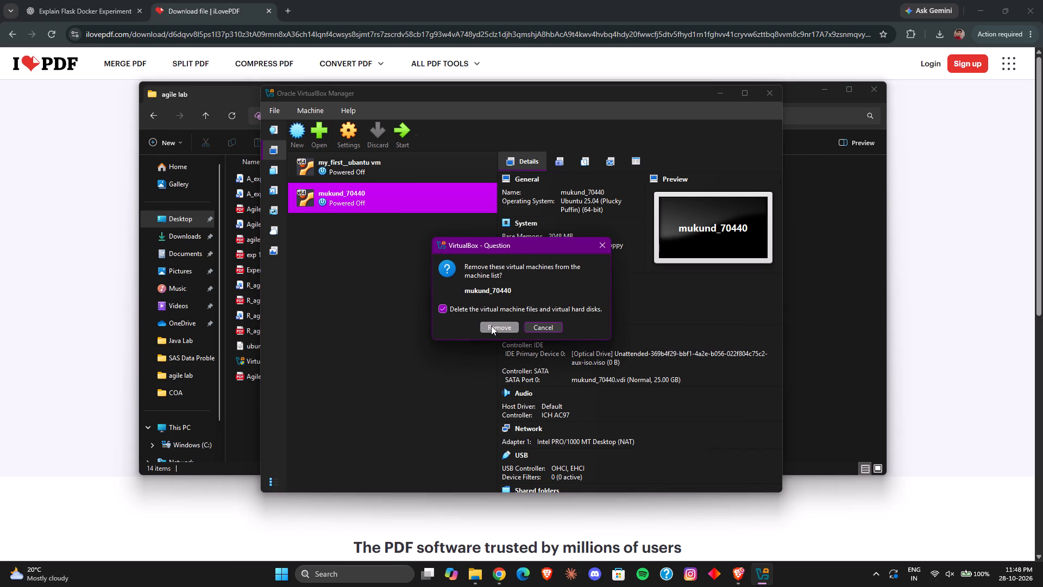
{"action": "left_click", "coordinate": [491, 326]}
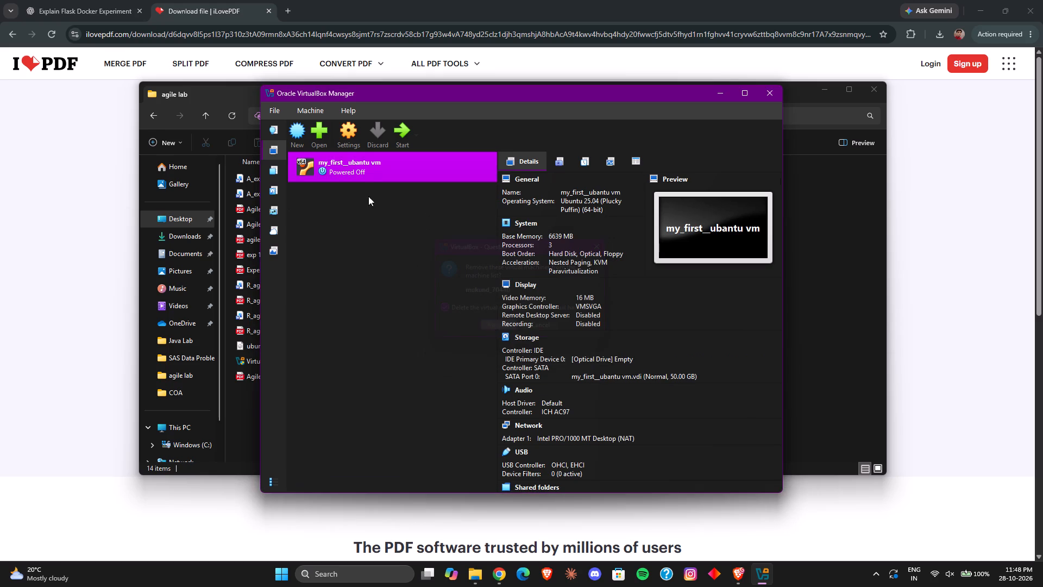
{"action": "right_click", "coordinate": [336, 165]}
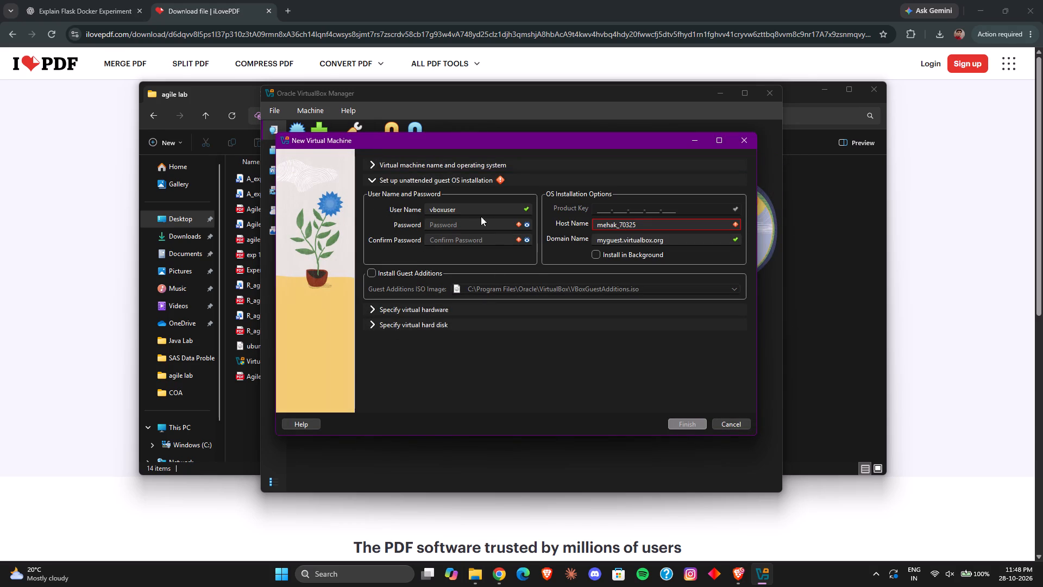
{"action": "triple_click", "coordinate": [472, 209]}
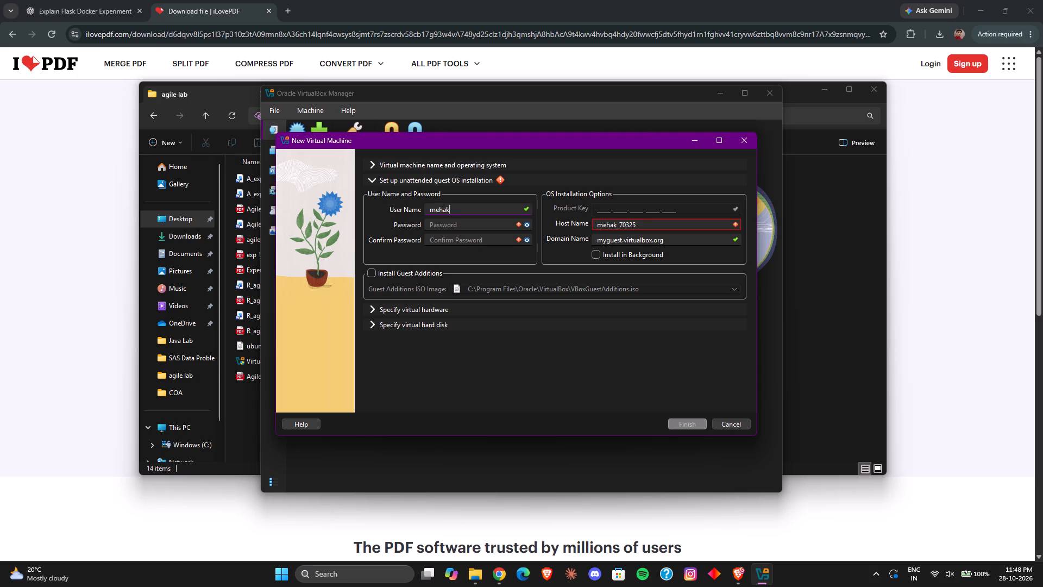
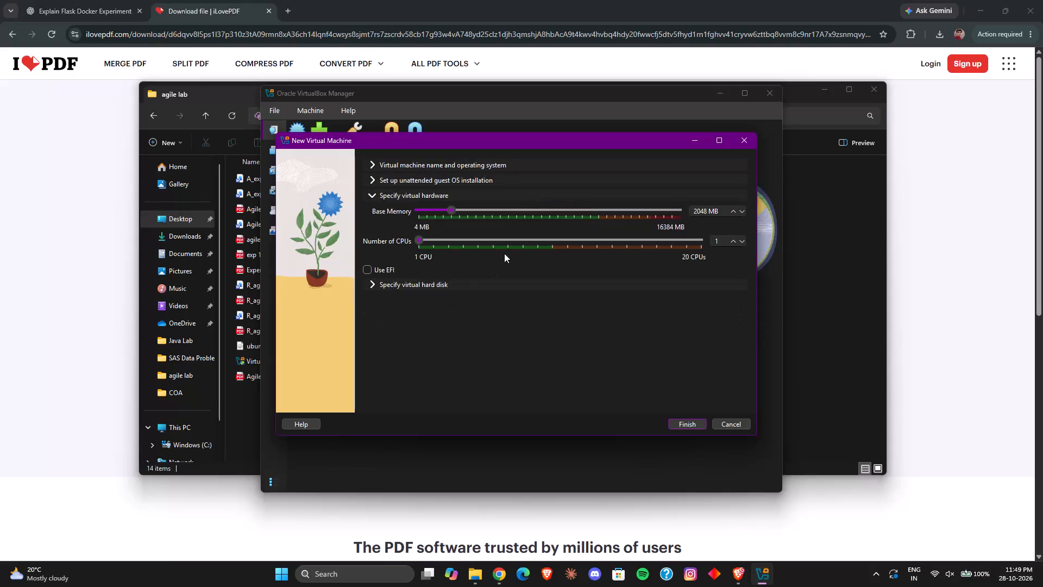
Allocate 5 CPUs to the new virtual machine and finish creating it with the default new virtual hard disk.
{"action": "left_click_drag", "start_coordinate": [422, 240], "coordinate": [461, 240]}
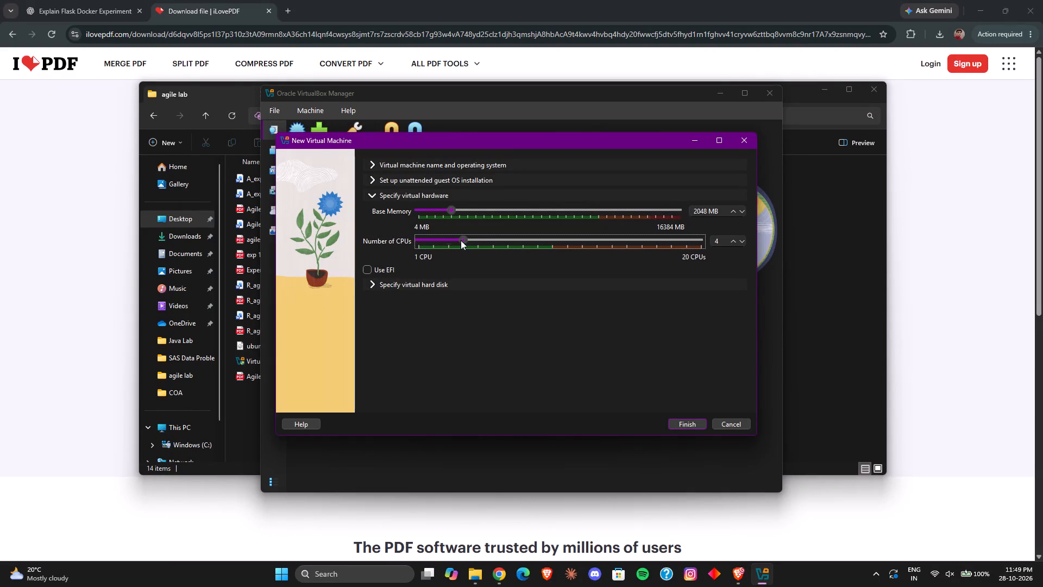
{"action": "left_click_drag", "start_coordinate": [461, 240], "coordinate": [487, 240]}
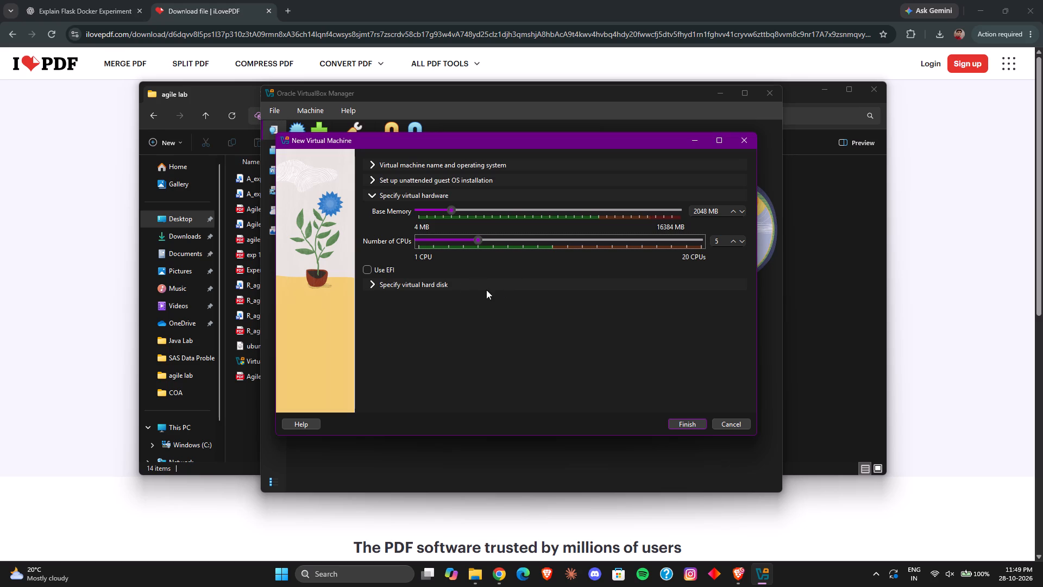
{"action": "left_click", "coordinate": [455, 282]}
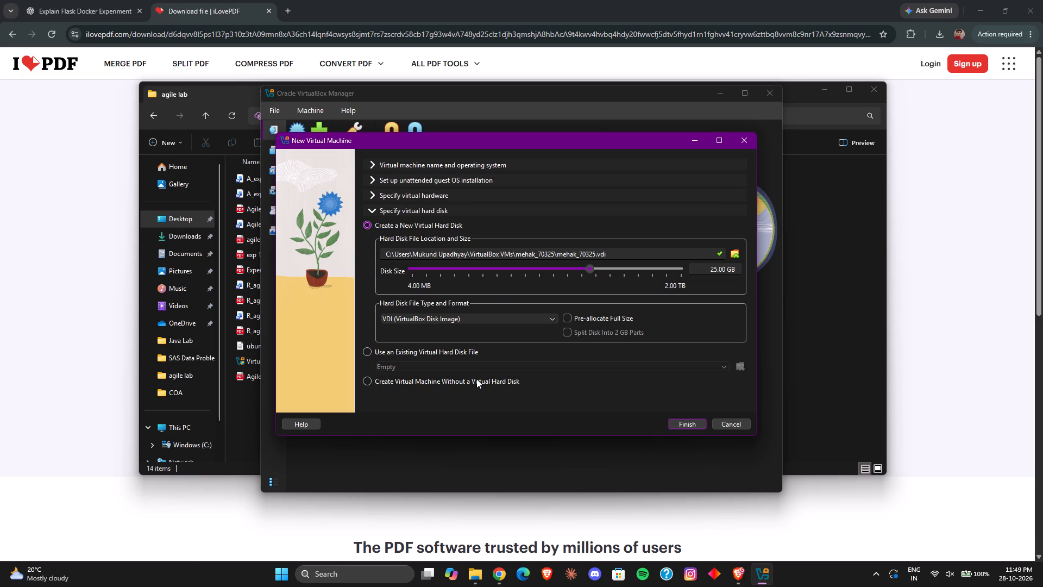
{"action": "left_click", "coordinate": [683, 420]}
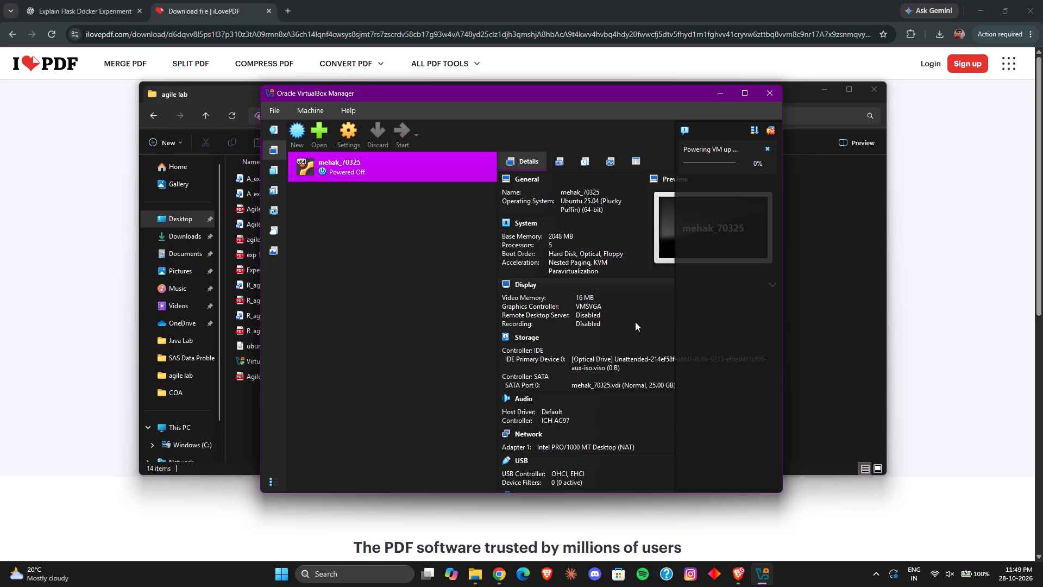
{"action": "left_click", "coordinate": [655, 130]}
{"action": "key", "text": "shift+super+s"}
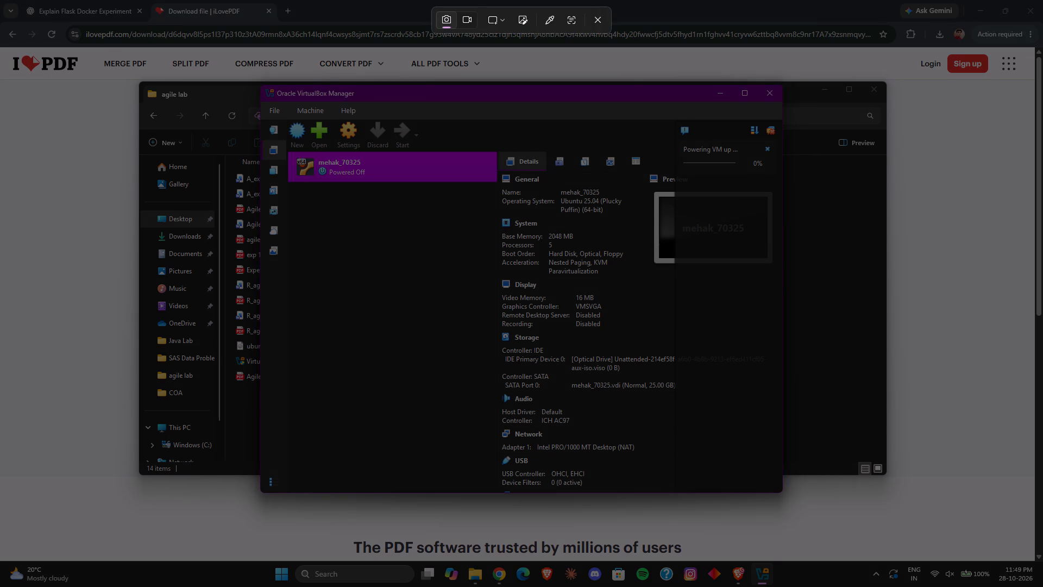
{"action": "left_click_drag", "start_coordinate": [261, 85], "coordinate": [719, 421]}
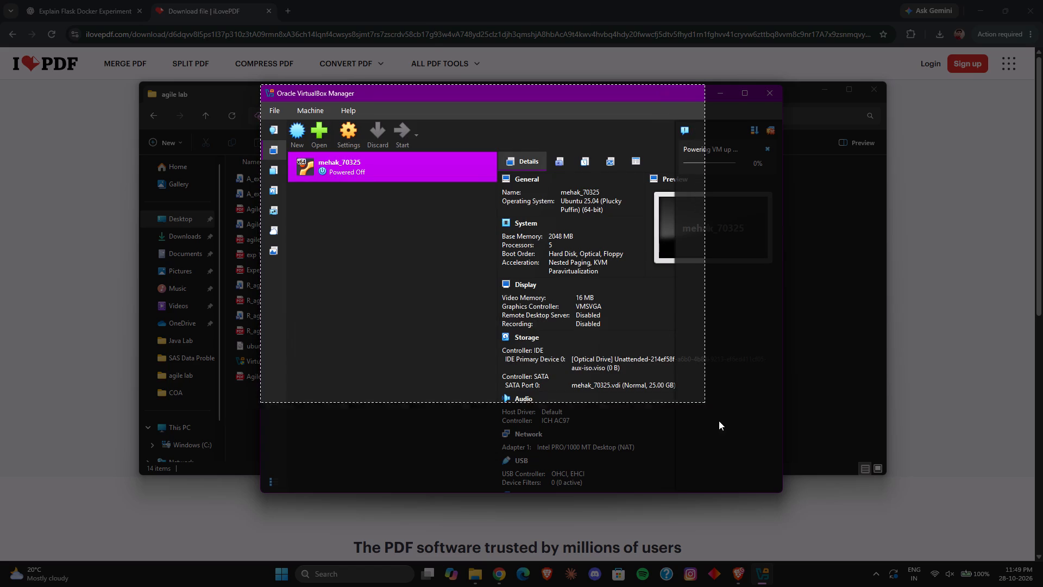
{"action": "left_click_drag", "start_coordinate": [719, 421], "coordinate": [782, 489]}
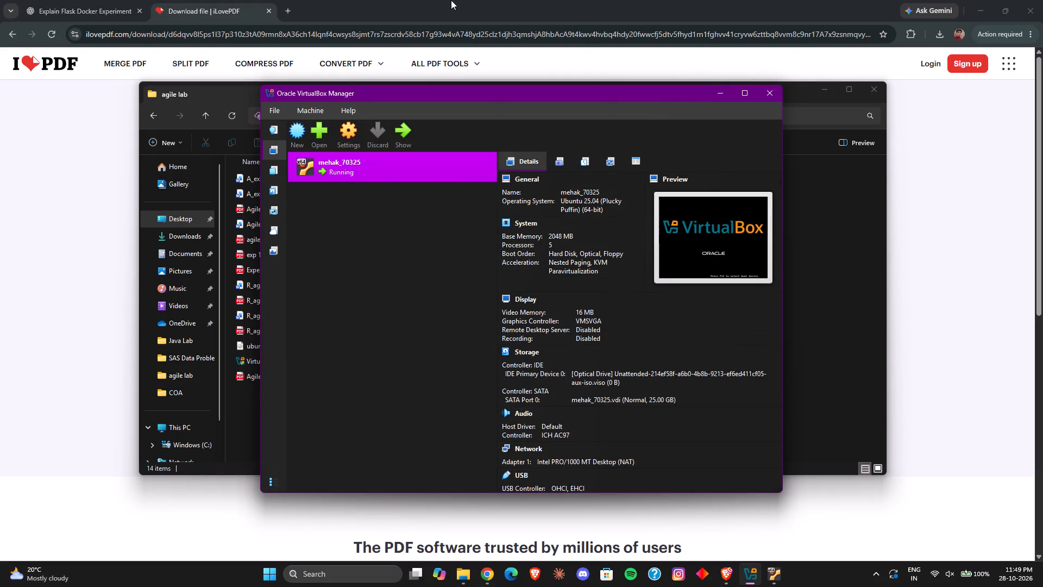
{"action": "key", "text": "shift+super+s"}
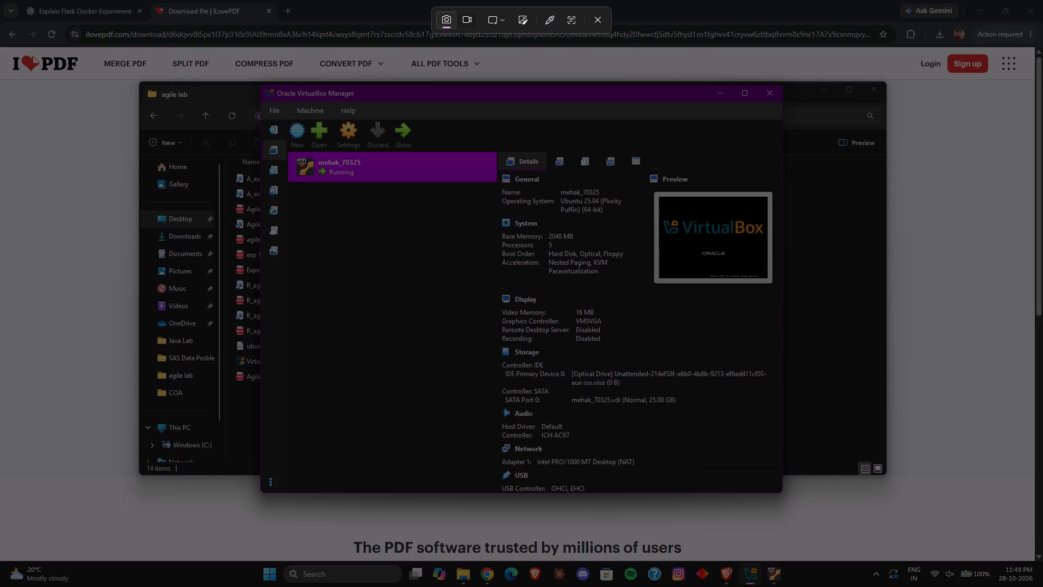
{"action": "left_click_drag", "start_coordinate": [261, 83], "coordinate": [736, 474]}
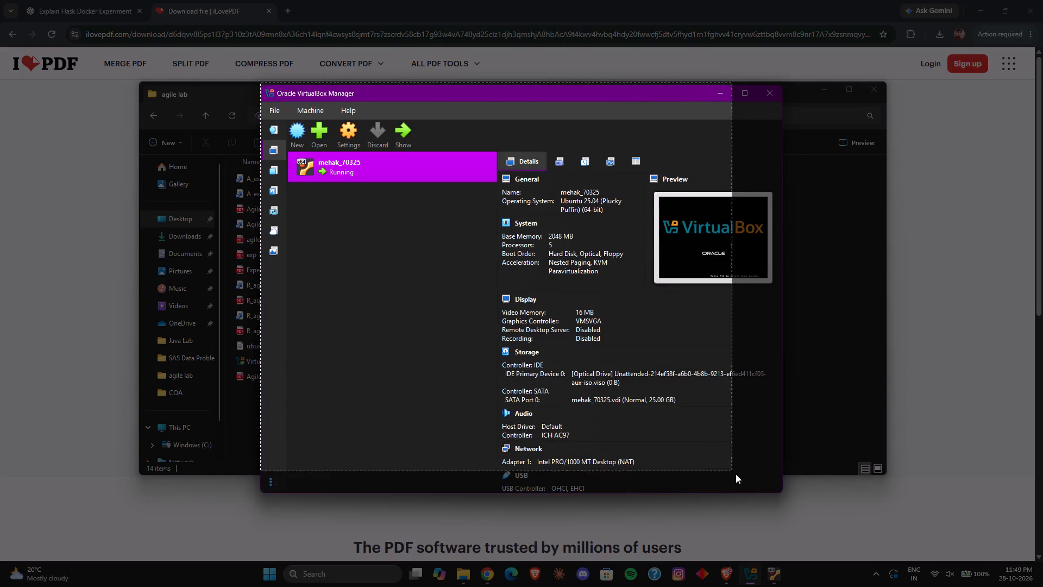
{"action": "left_click_drag", "start_coordinate": [736, 474], "coordinate": [781, 492]}
Switch to File Explorer, open the Word document Agile LAB exp 8 from Downloads, and enable editing.
{"action": "key", "text": "alt+Tab"}
{"action": "key", "text": "alt+Tab"}
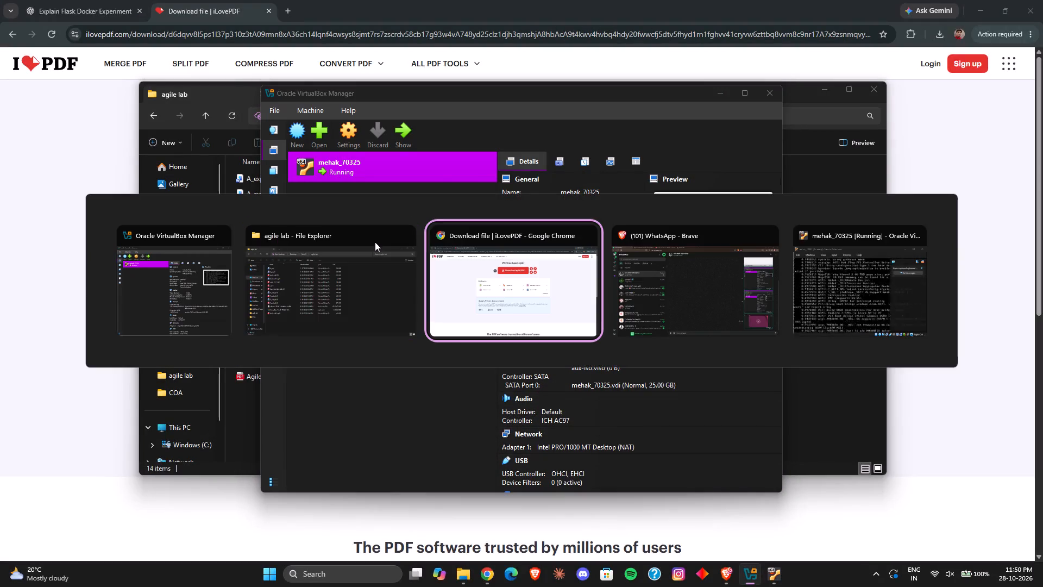
{"action": "key", "text": "alt+Tab"}
{"action": "key", "text": "alt+Tab"}
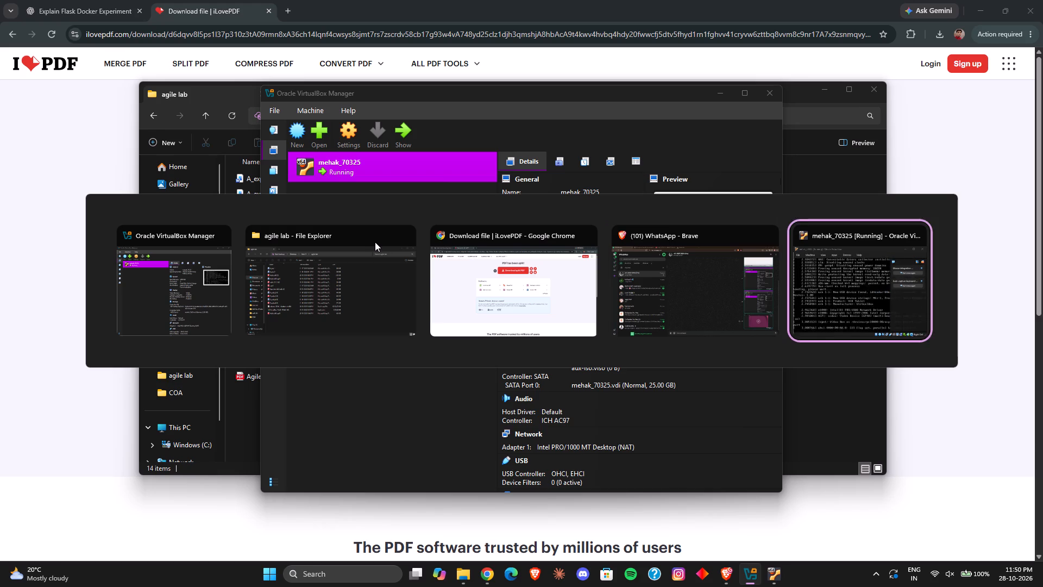
{"action": "key", "text": "alt+Tab"}
{"action": "key", "text": "alt+Tab"}
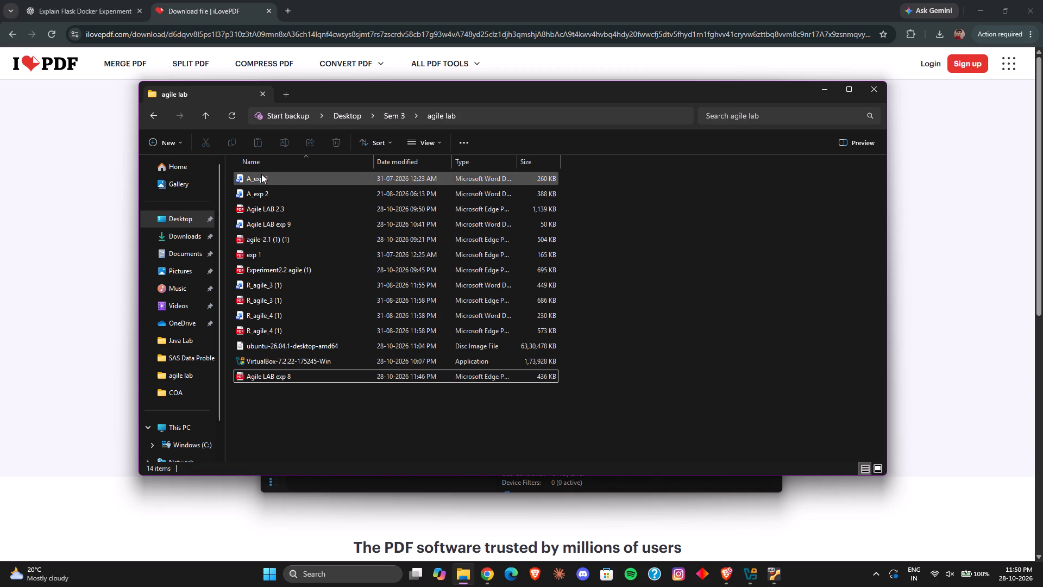
{"action": "left_click", "coordinate": [184, 234]}
{"action": "double_click", "coordinate": [290, 191]}
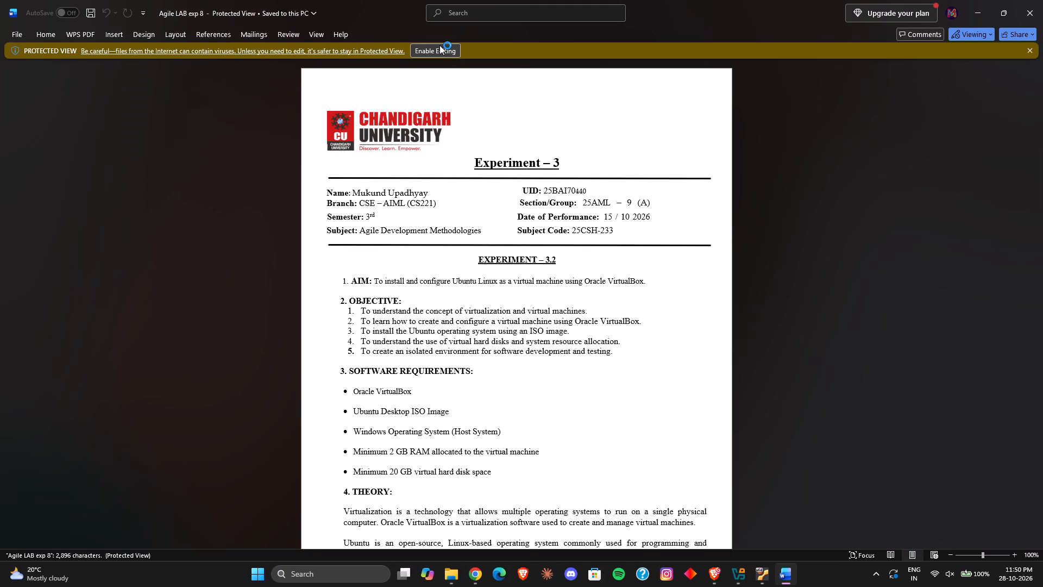
{"action": "left_click", "coordinate": [439, 45]}
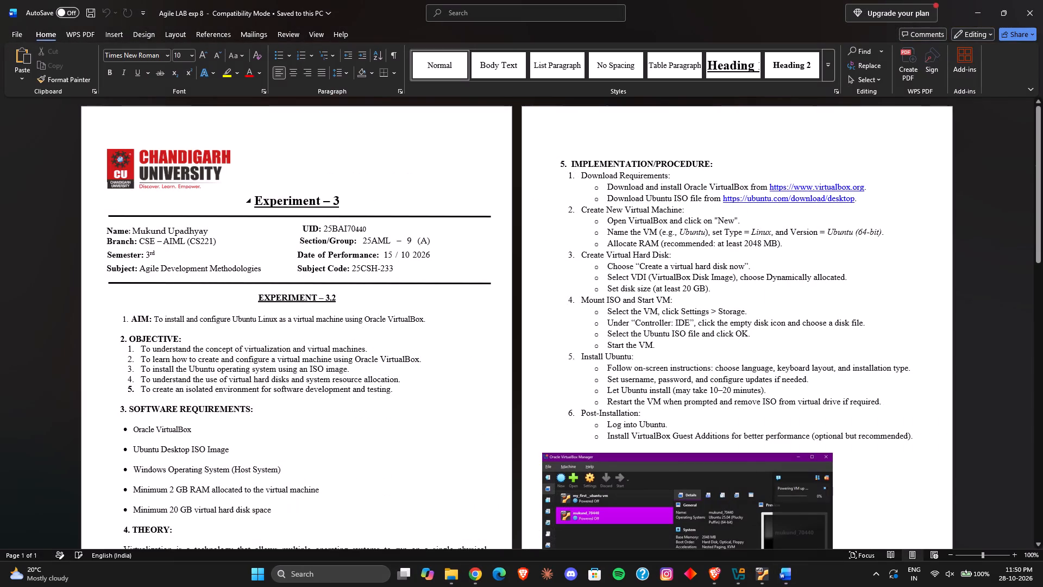
Replace the student name in the report header with the other student's name.
{"action": "left_click", "coordinate": [221, 221]}
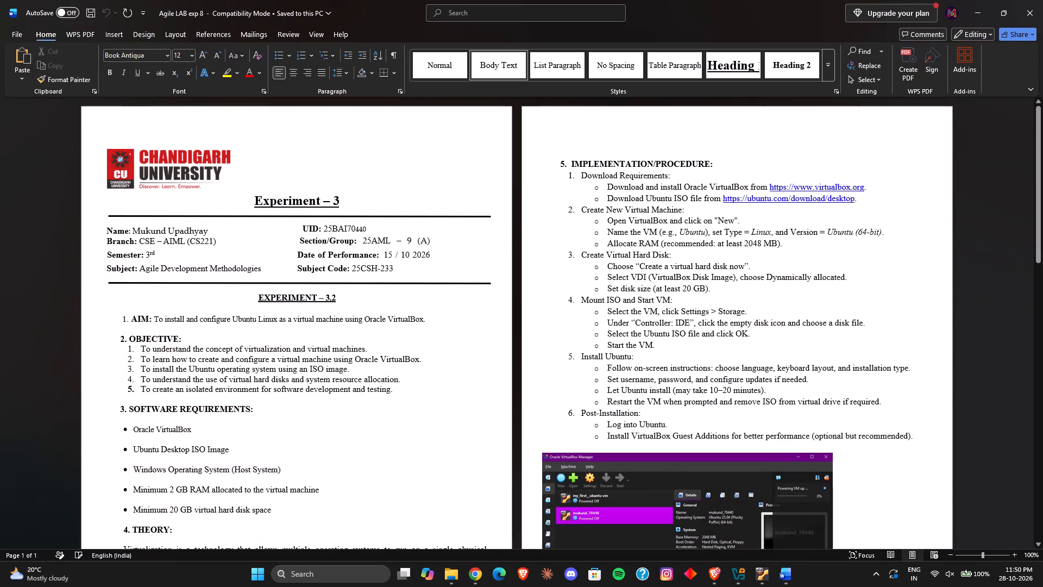
{"action": "key", "text": "ctrl+BackSpace"}
{"action": "key", "text": "BackSpace"}
{"action": "key", "text": "BackSpace"}
{"action": "key", "text": "BackSpace"}
{"action": "key", "text": "BackSpace"}
{"action": "key", "text": "BackSpace"}
{"action": "key", "text": "BackSpace"}
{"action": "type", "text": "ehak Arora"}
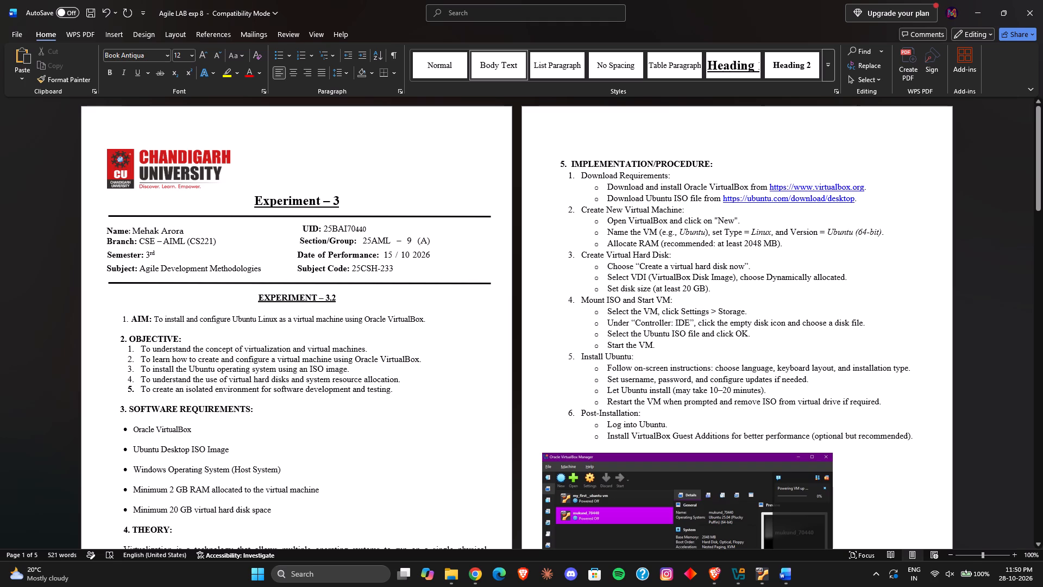
Replace the UID in the report header with the other student's UID.
{"action": "left_click", "coordinate": [382, 229]}
{"action": "key", "text": "BackSpace"}
{"action": "key", "text": "BackSpace"}
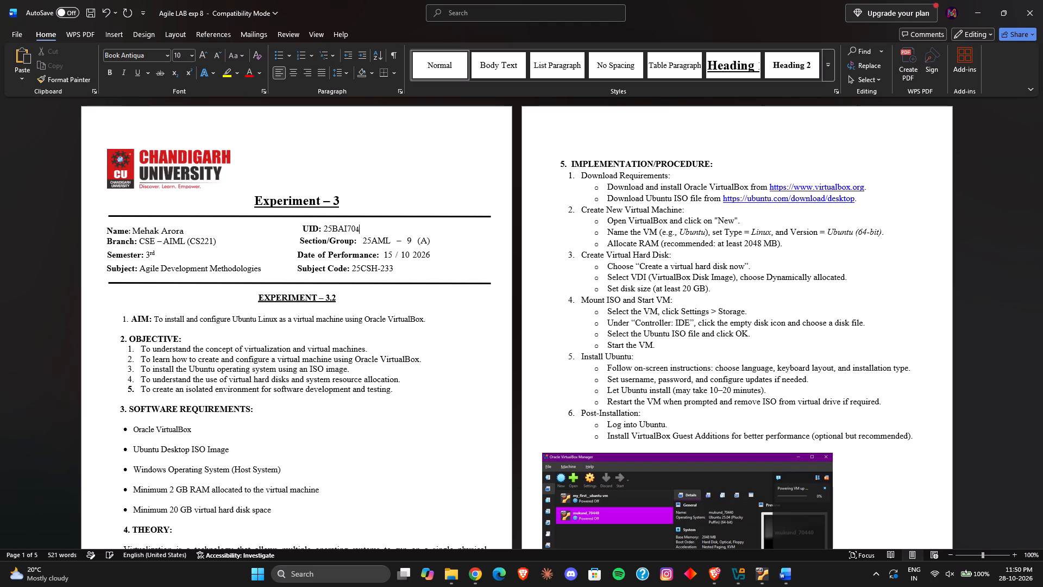
{"action": "key", "text": "BackSpace"}
{"action": "key", "text": "BackSpace"}
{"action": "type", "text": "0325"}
Change the Section/Group in the report header to 25AML – 1 (B).
{"action": "left_click", "coordinate": [413, 238]}
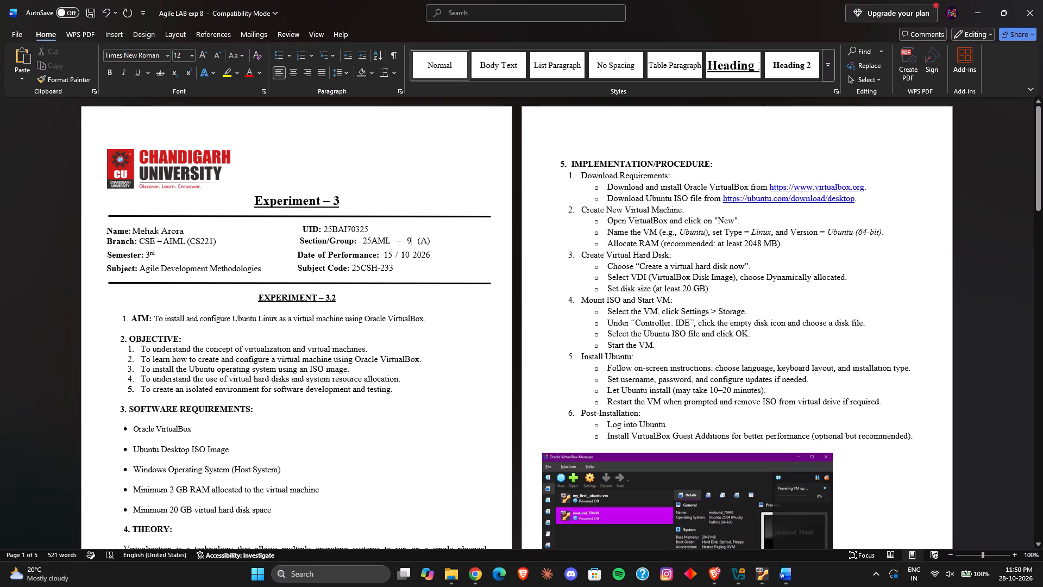
{"action": "key", "text": "BackSpace"}
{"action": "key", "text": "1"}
{"action": "key", "text": "Right"}
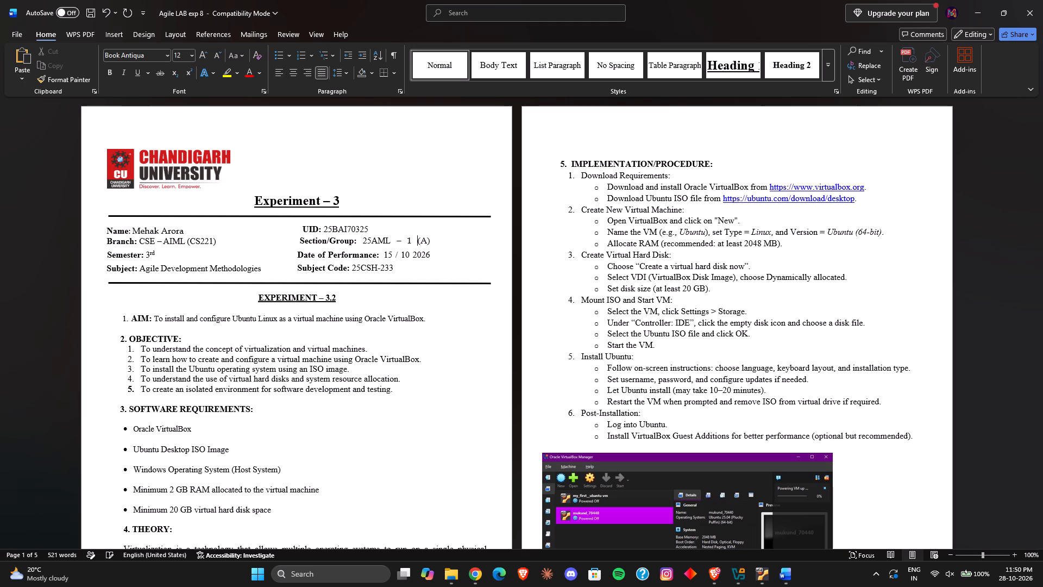
{"action": "key", "text": "Right"}
{"action": "key", "text": "Right"}
{"action": "key", "text": "BackSpace"}
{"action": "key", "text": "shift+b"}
Insert the missing slash before the year so the Date of Performance reads 15 / 10 / 2026.
{"action": "key", "text": "Down"}
{"action": "key", "text": "Left"}
{"action": "key", "text": "Left"}
{"action": "key", "text": "Left"}
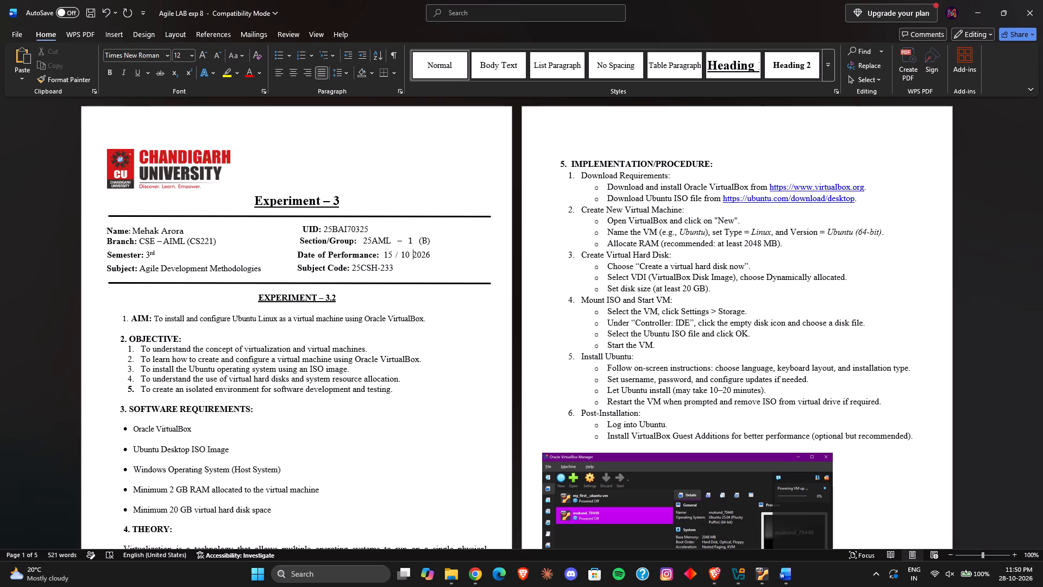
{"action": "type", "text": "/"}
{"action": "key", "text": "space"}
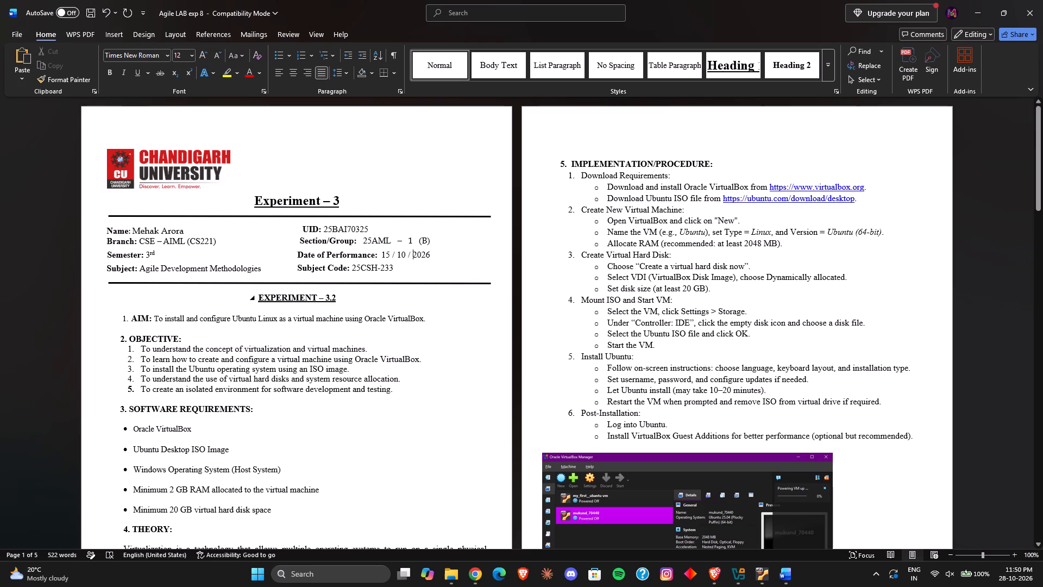
Replace the VirtualBox Manager picture below the procedure with the captured screenshot and shrink it to fit on page 2.
{"action": "scroll", "coordinate": [380, 406], "scroll_direction": "down", "scroll_amount": 3}
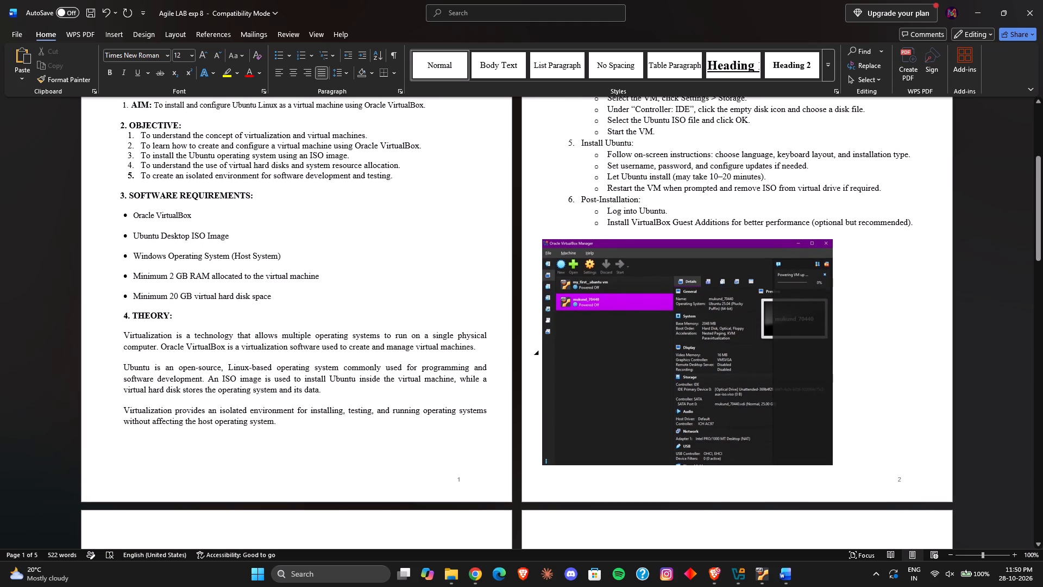
{"action": "left_click", "coordinate": [629, 366]}
{"action": "key", "text": "Delete"}
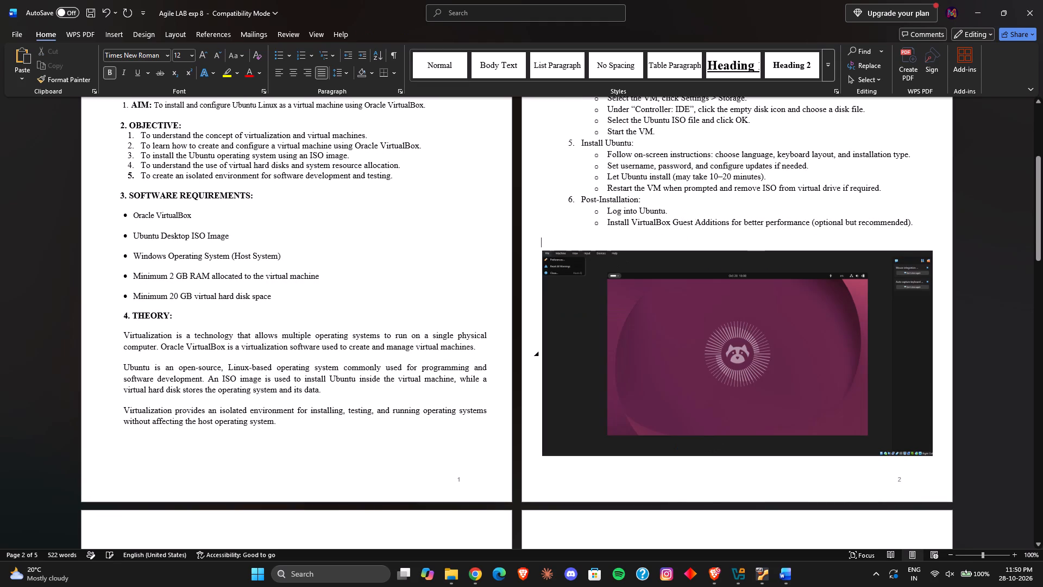
{"action": "key", "text": "ctrl+v"}
{"action": "left_click", "coordinate": [372, 410]}
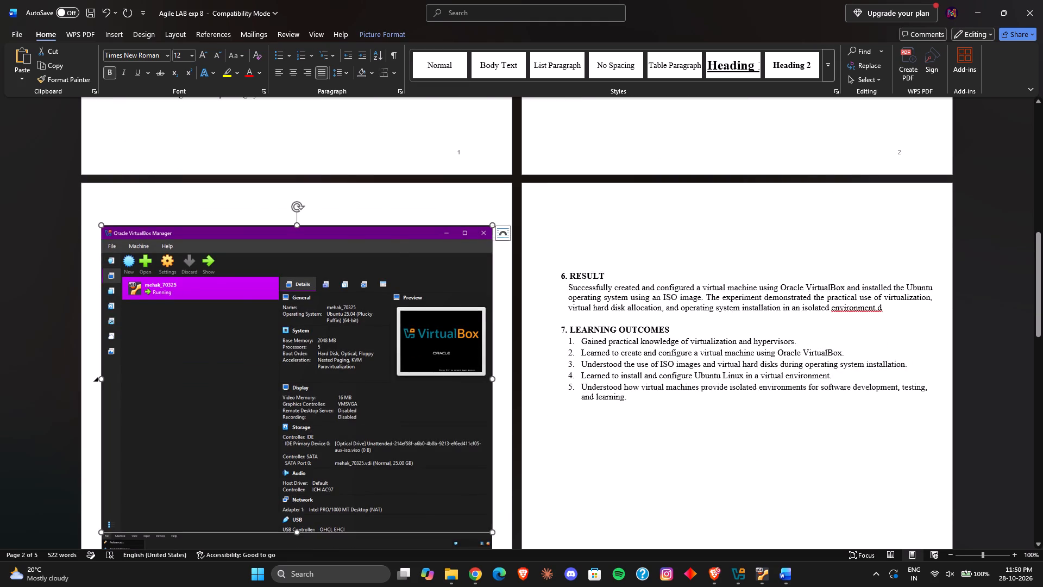
{"action": "scroll", "coordinate": [426, 472], "scroll_direction": "down", "scroll_amount": 1}
{"action": "left_click_drag", "start_coordinate": [493, 387], "coordinate": [411, 330]}
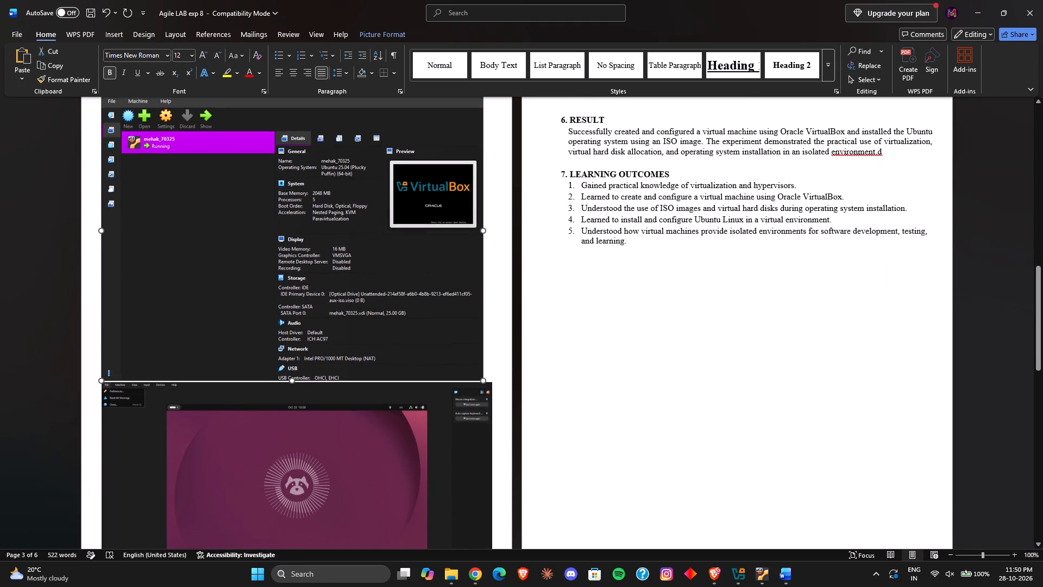
{"action": "left_click_drag", "start_coordinate": [411, 330], "coordinate": [382, 302]}
Save the edited report, check its pages from start to end, and close the document.
{"action": "scroll", "coordinate": [667, 285], "scroll_direction": "down", "scroll_amount": 3}
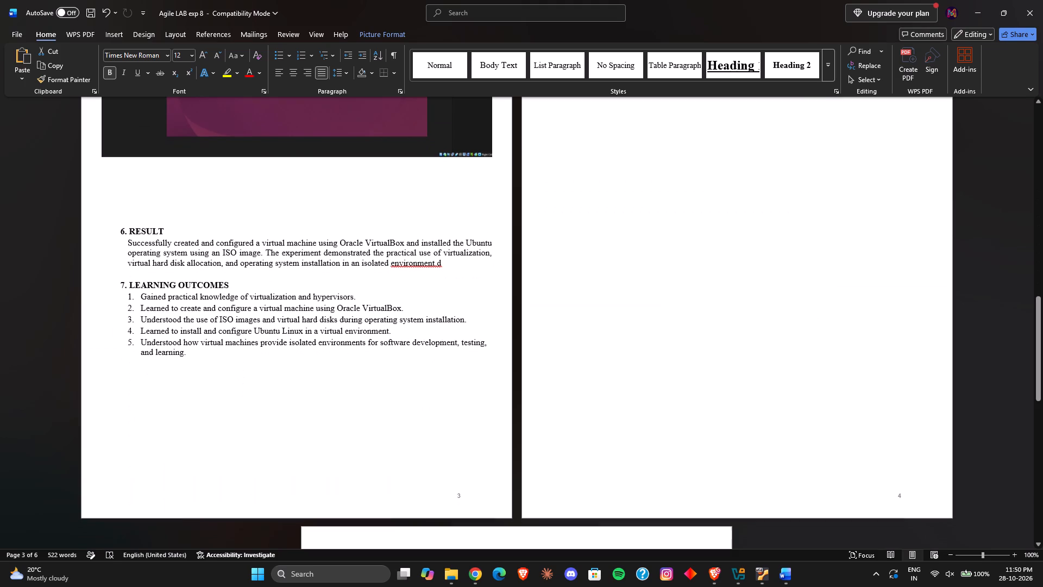
{"action": "scroll", "coordinate": [667, 285], "scroll_direction": "down", "scroll_amount": 6}
{"action": "scroll", "coordinate": [667, 285], "scroll_direction": "up", "scroll_amount": 19}
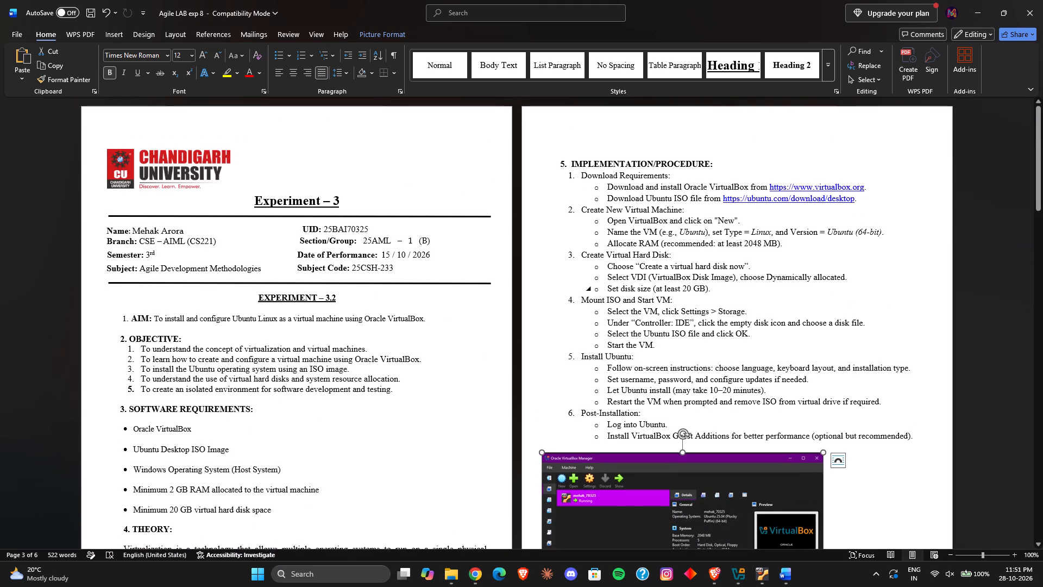
{"action": "scroll", "coordinate": [585, 295], "scroll_direction": "down", "scroll_amount": 1}
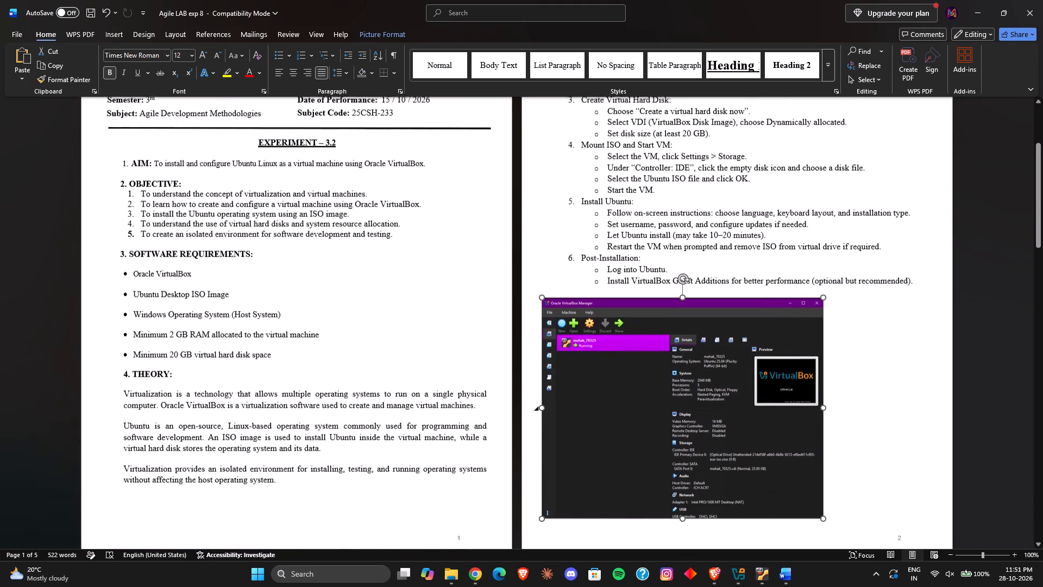
{"action": "scroll", "coordinate": [585, 295], "scroll_direction": "down", "scroll_amount": 1}
{"action": "key", "text": "ctrl+s"}
{"action": "scroll", "coordinate": [585, 295], "scroll_direction": "up", "scroll_amount": 1}
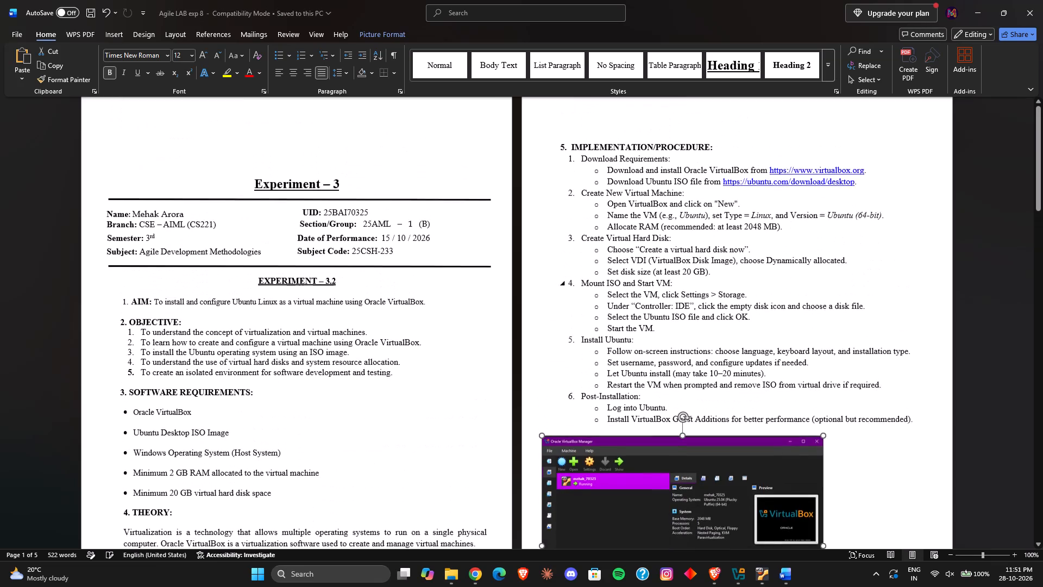
{"action": "scroll", "coordinate": [585, 295], "scroll_direction": "up", "scroll_amount": 3}
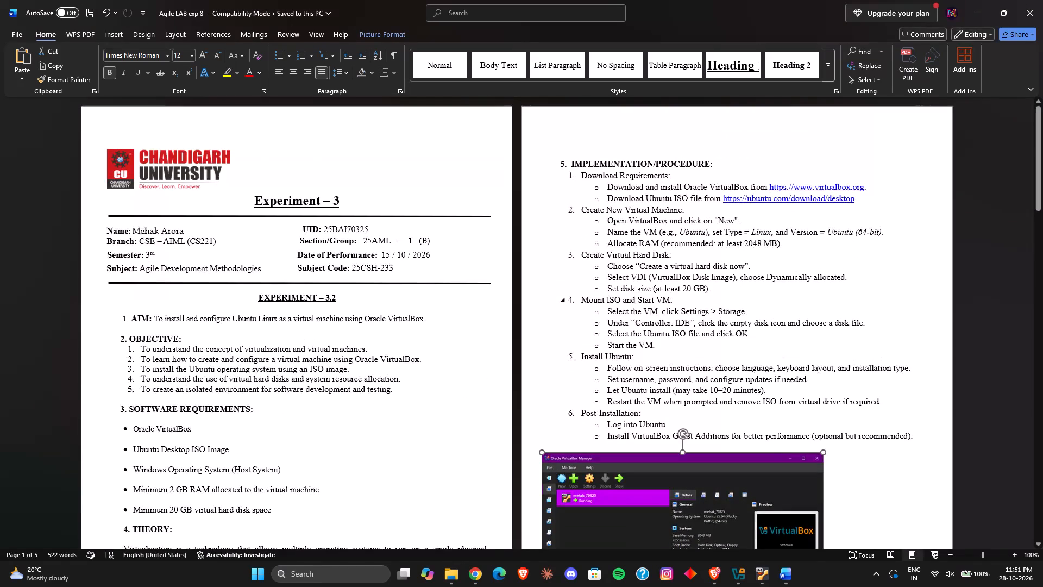
{"action": "scroll", "coordinate": [585, 295], "scroll_direction": "down", "scroll_amount": 3}
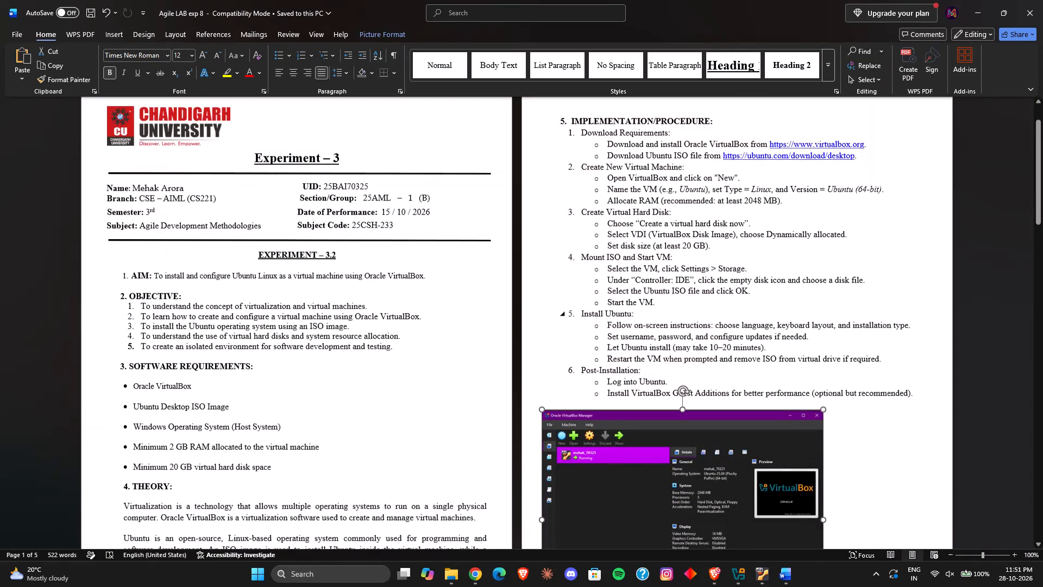
{"action": "scroll", "coordinate": [585, 295], "scroll_direction": "down", "scroll_amount": 8}
{"action": "scroll", "coordinate": [585, 295], "scroll_direction": "up", "scroll_amount": 2}
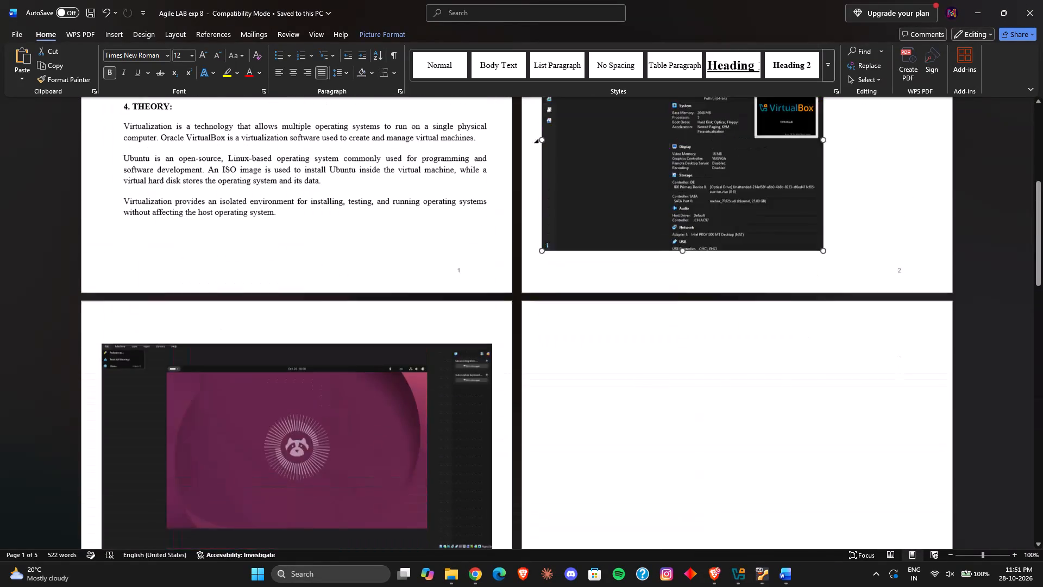
{"action": "scroll", "coordinate": [585, 295], "scroll_direction": "up", "scroll_amount": 3}
{"action": "left_click", "coordinate": [1042, 0]}
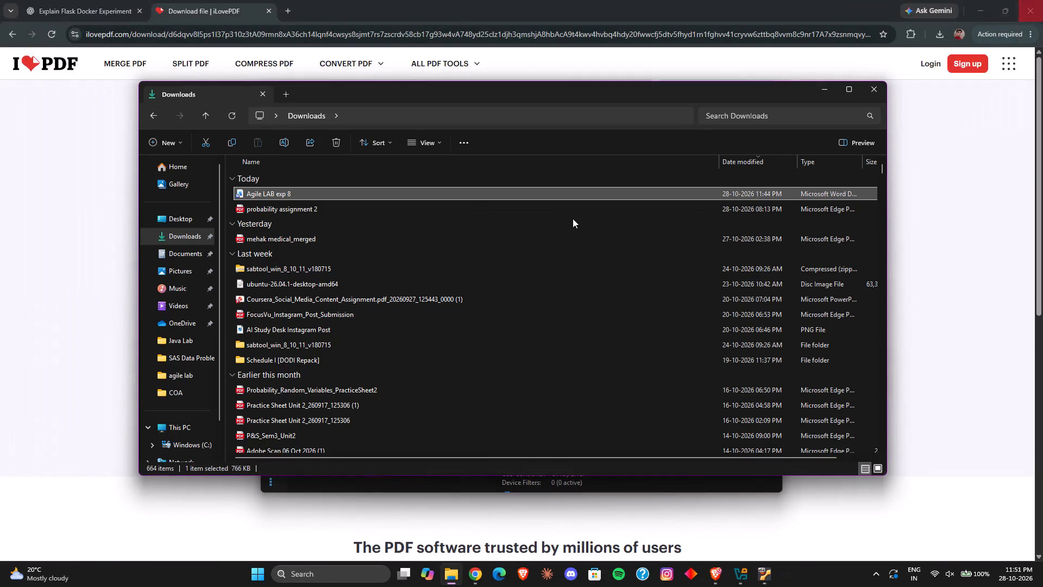
In Chrome, search the web for "word to pdf" and open iLovePDF's Word to PDF converter in a new tab.
{"action": "left_click", "coordinate": [362, 0]}
{"action": "left_click", "coordinate": [291, 9]}
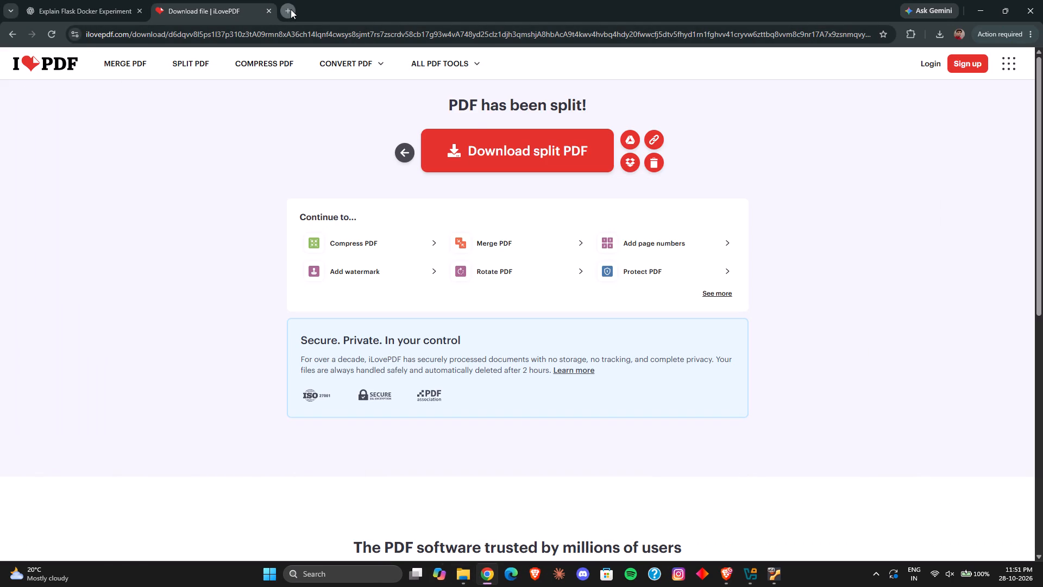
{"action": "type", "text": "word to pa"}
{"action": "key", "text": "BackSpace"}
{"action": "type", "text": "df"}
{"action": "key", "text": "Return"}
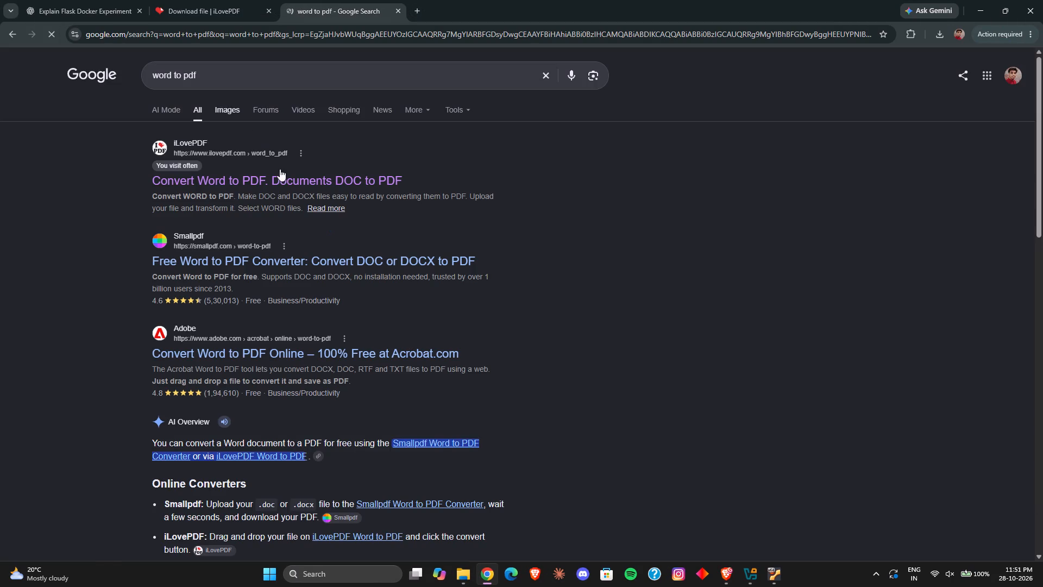
{"action": "left_click", "coordinate": [284, 176]}
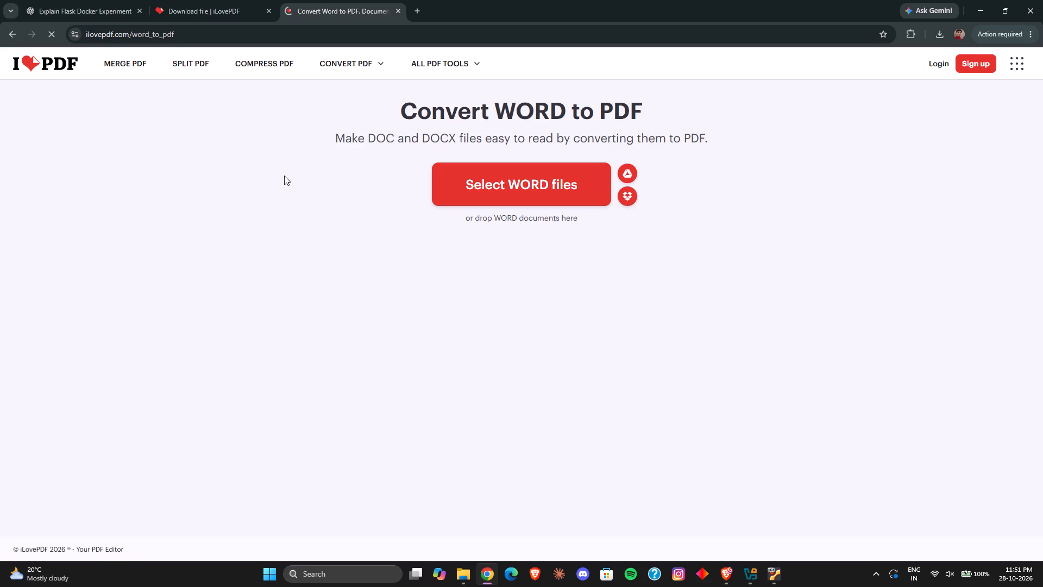
Upload the Agile LAB exp 8 Word document from Downloads, convert it to PDF, and download the converted file.
{"action": "key", "text": "alt+Tab"}
{"action": "left_click_drag", "start_coordinate": [310, 197], "coordinate": [395, 203]}
{"action": "key", "text": "alt+Tab"}
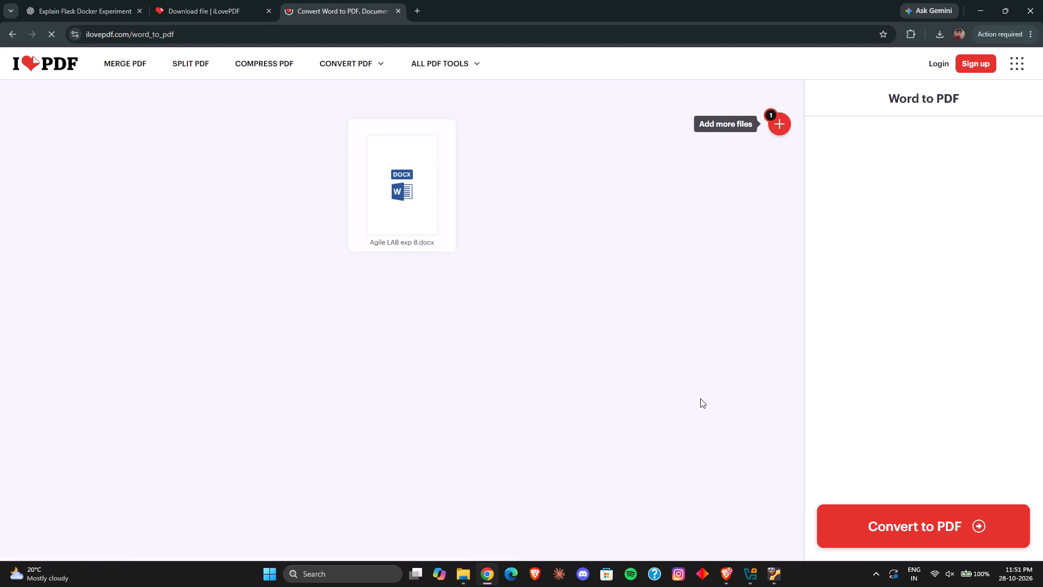
{"action": "left_click", "coordinate": [881, 529]}
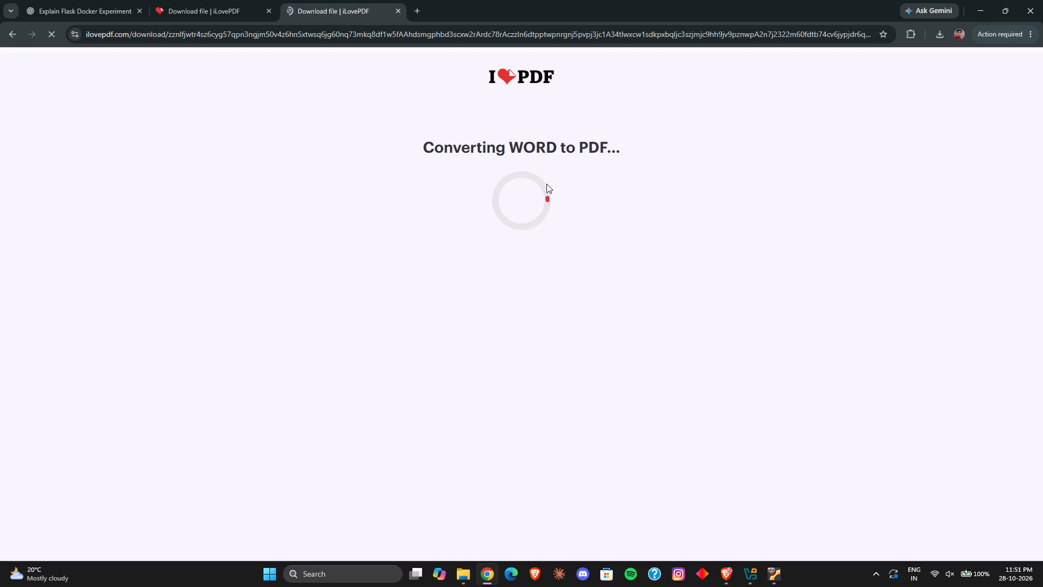
{"action": "left_click", "coordinate": [554, 161]}
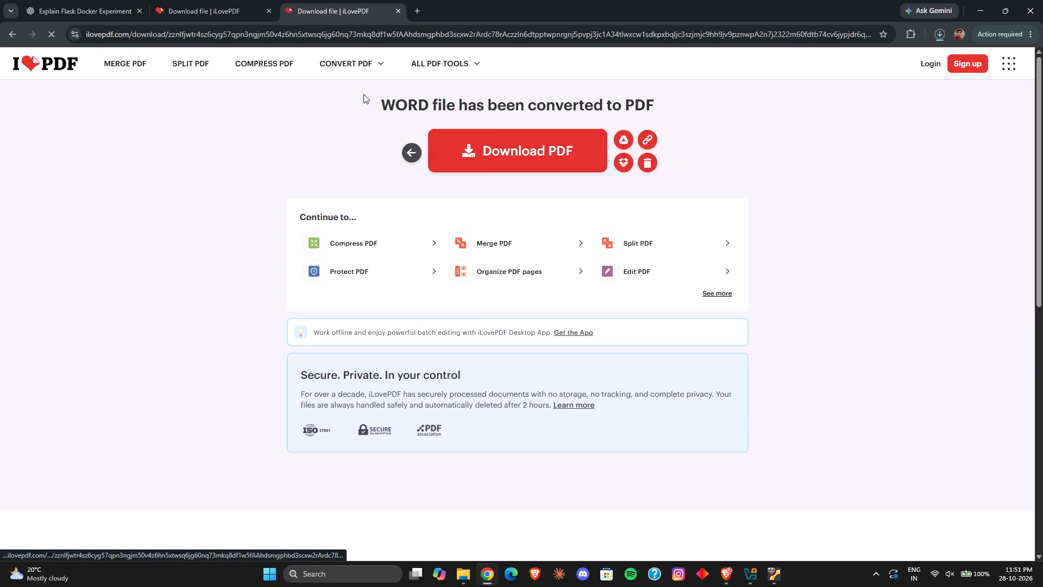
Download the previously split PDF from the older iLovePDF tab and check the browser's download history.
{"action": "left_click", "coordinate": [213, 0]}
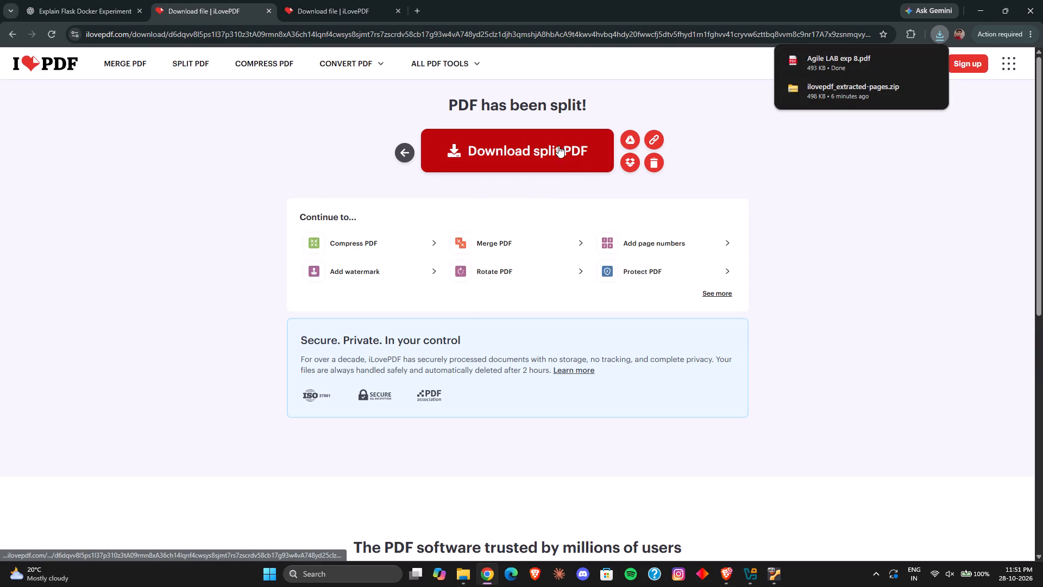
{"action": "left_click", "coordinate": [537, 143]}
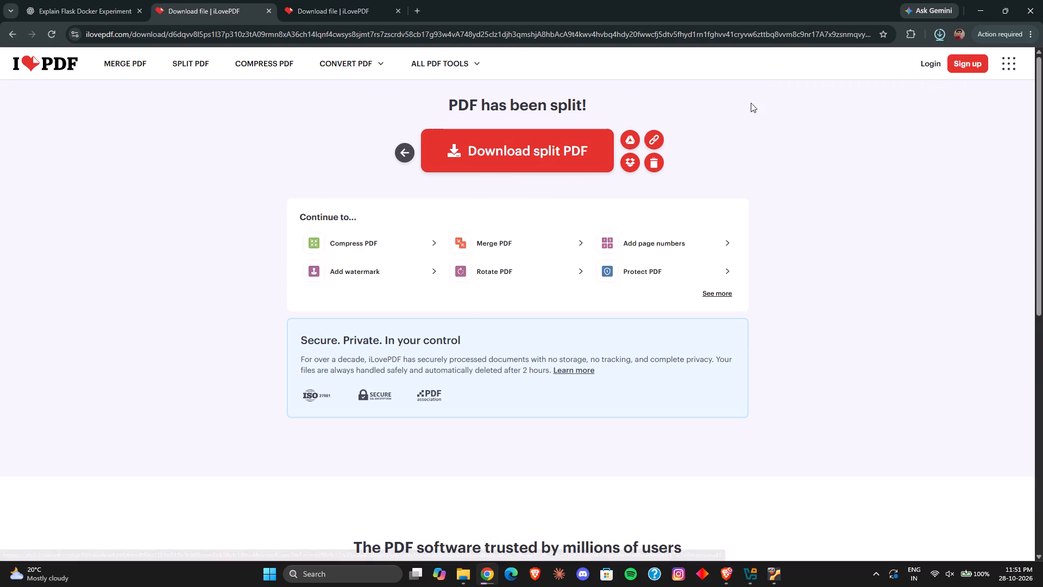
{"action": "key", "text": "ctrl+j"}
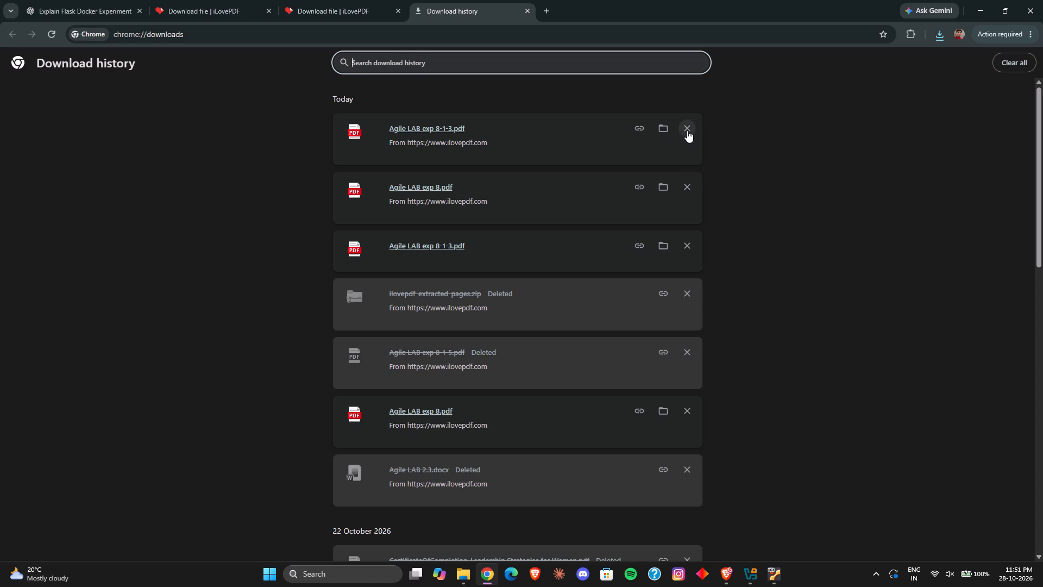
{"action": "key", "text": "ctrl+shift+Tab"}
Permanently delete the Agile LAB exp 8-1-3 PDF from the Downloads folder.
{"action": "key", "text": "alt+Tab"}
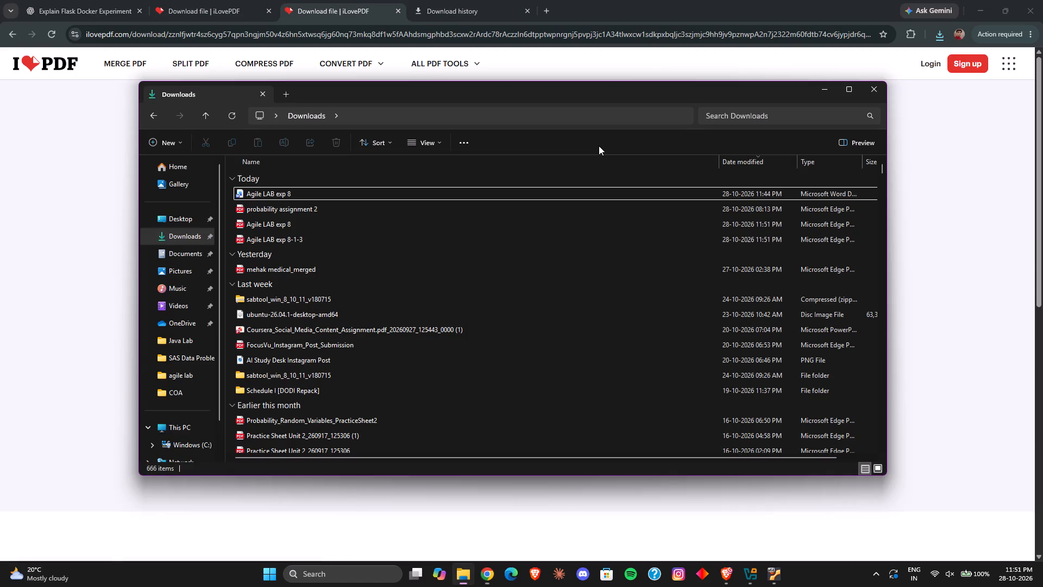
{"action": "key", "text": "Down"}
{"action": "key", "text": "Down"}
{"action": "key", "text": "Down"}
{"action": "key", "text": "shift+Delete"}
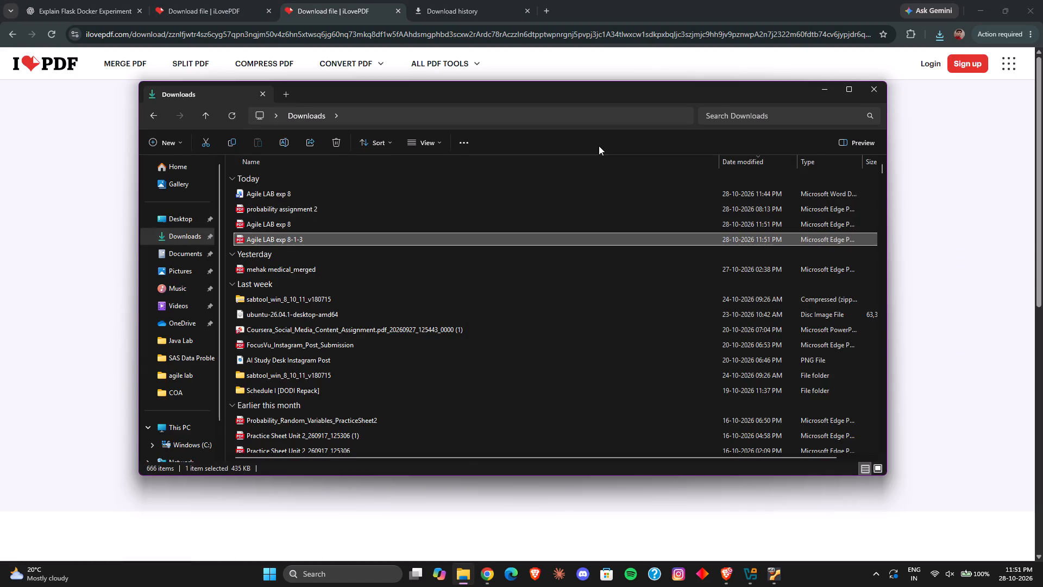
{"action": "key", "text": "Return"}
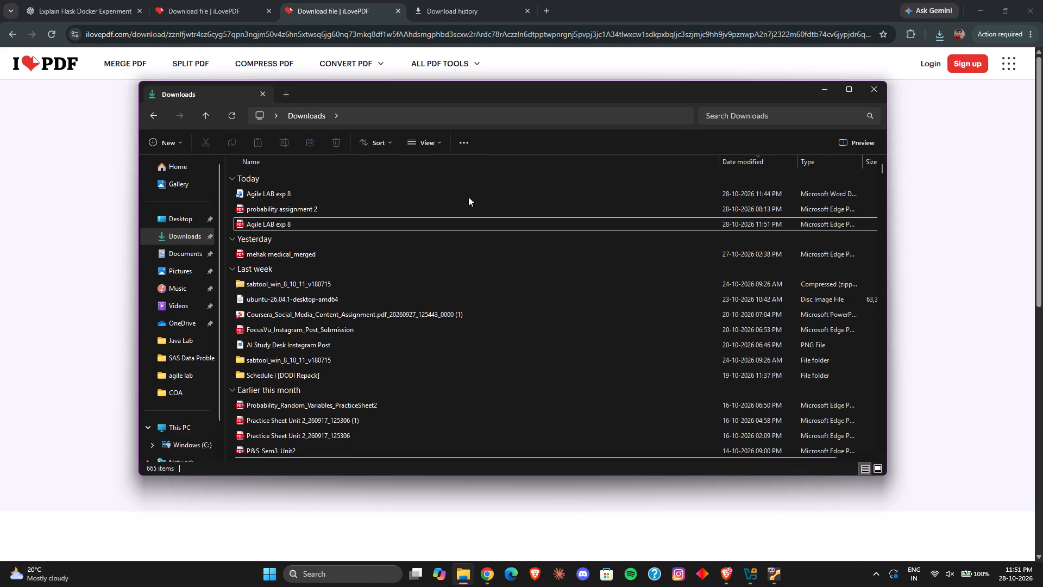
Return to iLovePDF's Split PDF tool and load the newly converted Agile LAB exp 8 PDF from Downloads.
{"action": "left_click", "coordinate": [432, 220]}
{"action": "key", "text": "alt+Tab"}
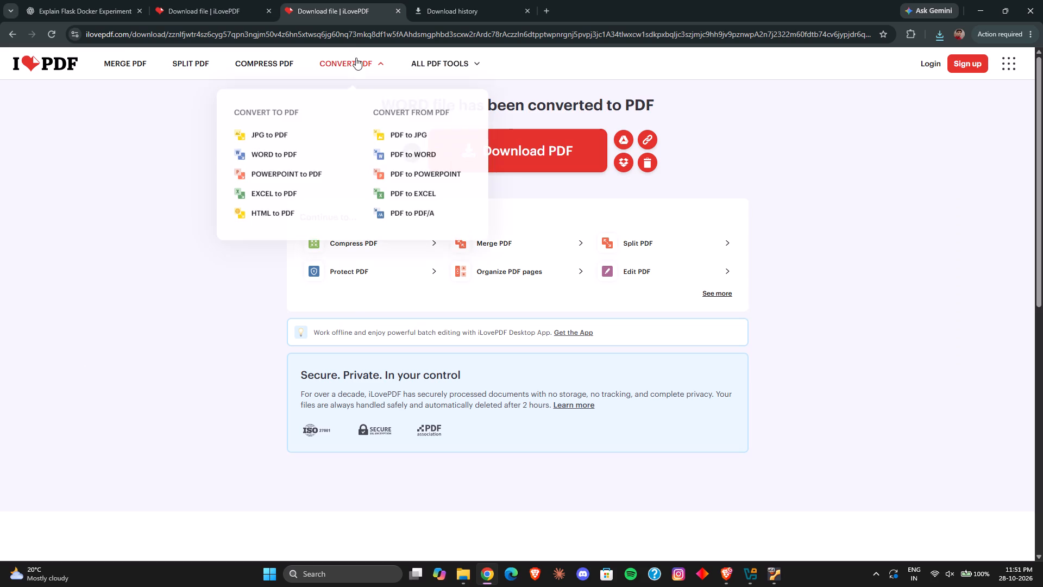
{"action": "left_click", "coordinate": [218, 0]}
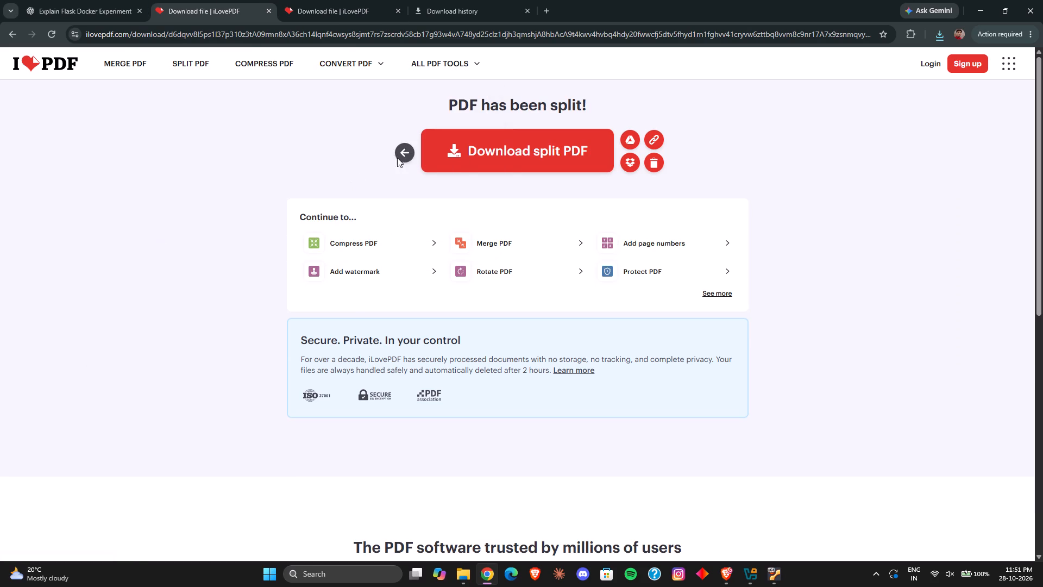
{"action": "left_click", "coordinate": [411, 157]}
{"action": "key", "text": "alt+Tab"}
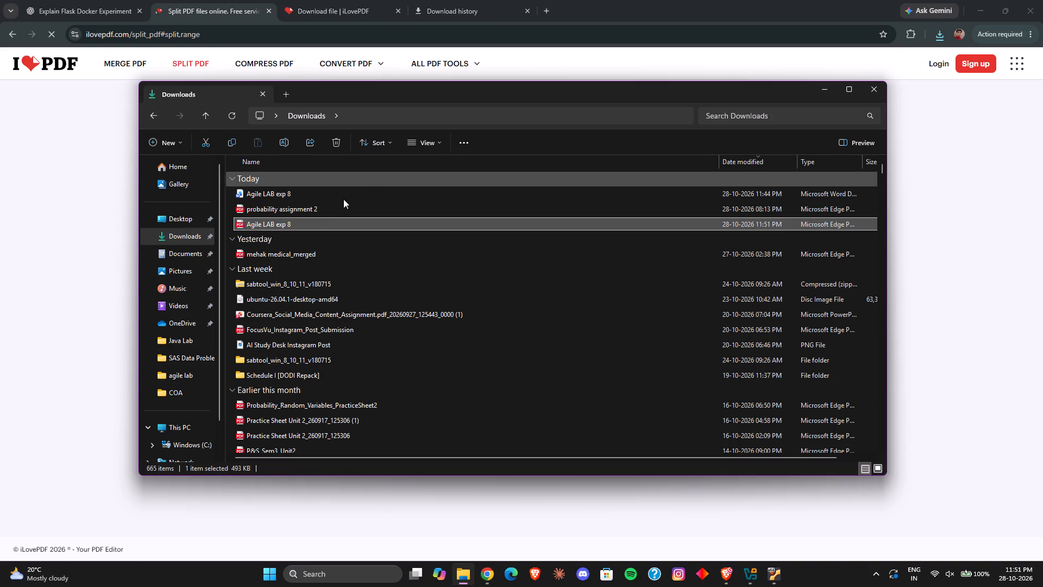
{"action": "left_click_drag", "start_coordinate": [311, 223], "coordinate": [485, 218]}
{"action": "key", "text": "alt+Tab"}
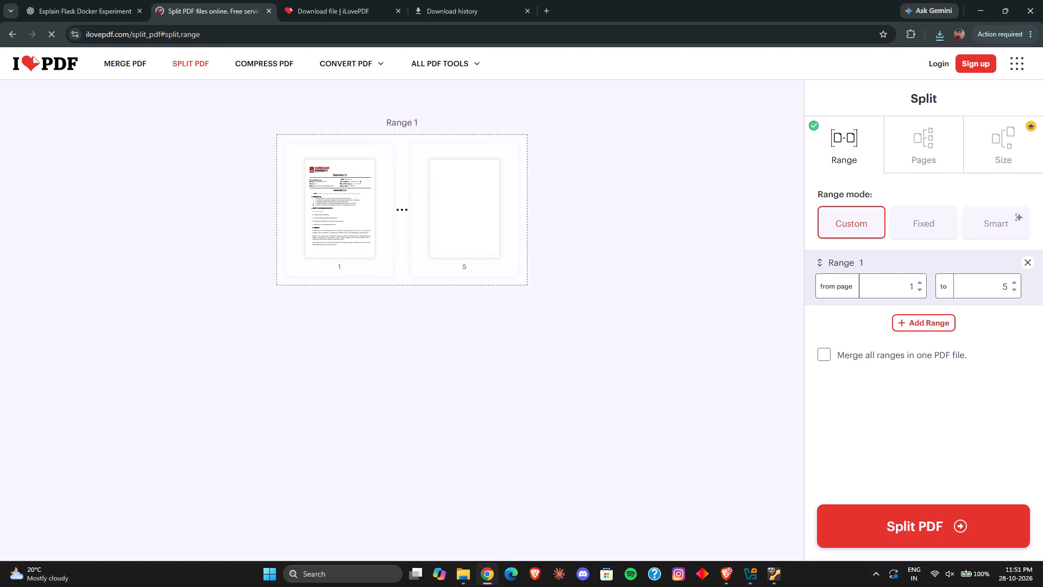
Set the split range to pages 1 to 3, split the PDF, and download the result.
{"action": "left_click", "coordinate": [970, 288]}
{"action": "key", "text": "Delete"}
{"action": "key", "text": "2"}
{"action": "key", "text": "BackSpace"}
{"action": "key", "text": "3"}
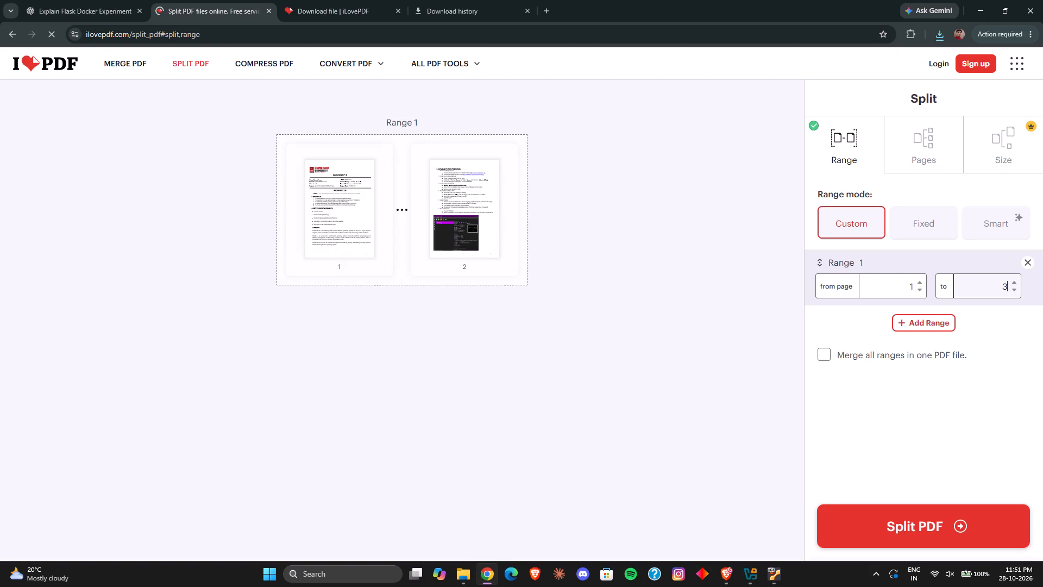
{"action": "left_click", "coordinate": [977, 518]}
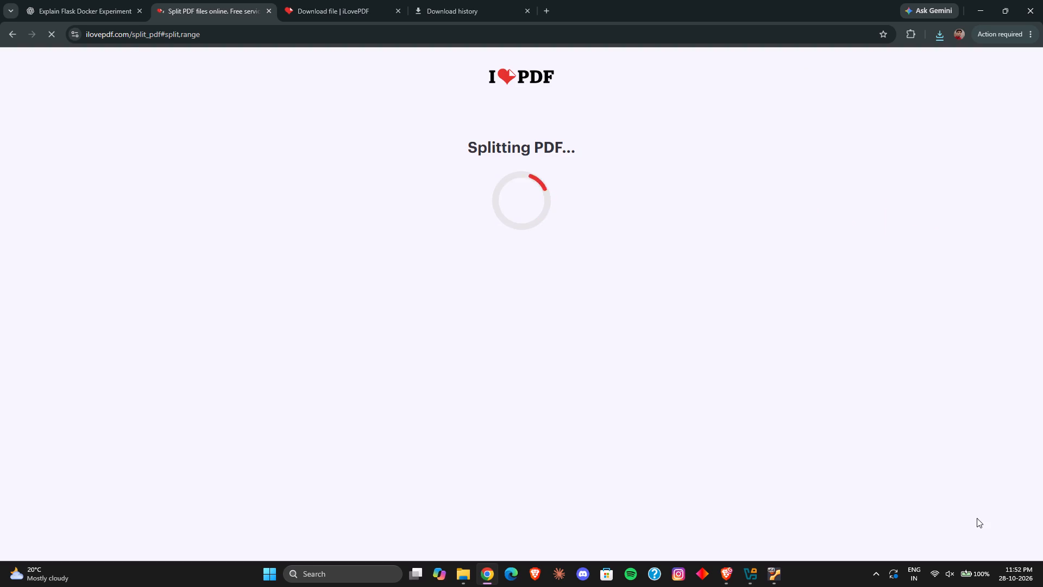
{"action": "left_click", "coordinate": [792, 298]}
{"action": "left_click", "coordinate": [526, 166]}
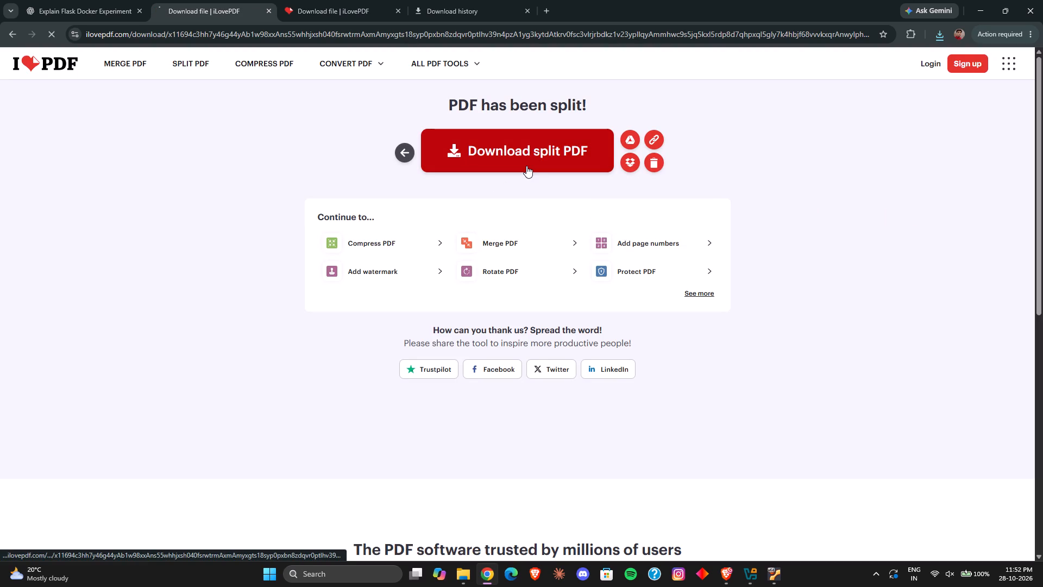
Rename the downloaded Agile LAB exp 8-1-3 PDF in Downloads as "Agile LAB exp 8 mehak".
{"action": "key", "text": "alt+Tab"}
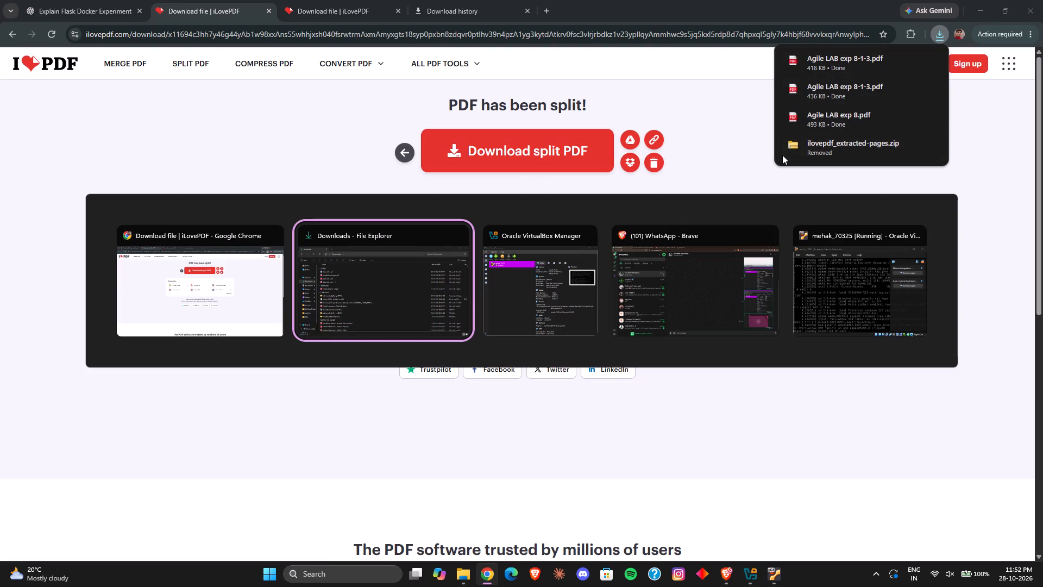
{"action": "left_click", "coordinate": [310, 238]}
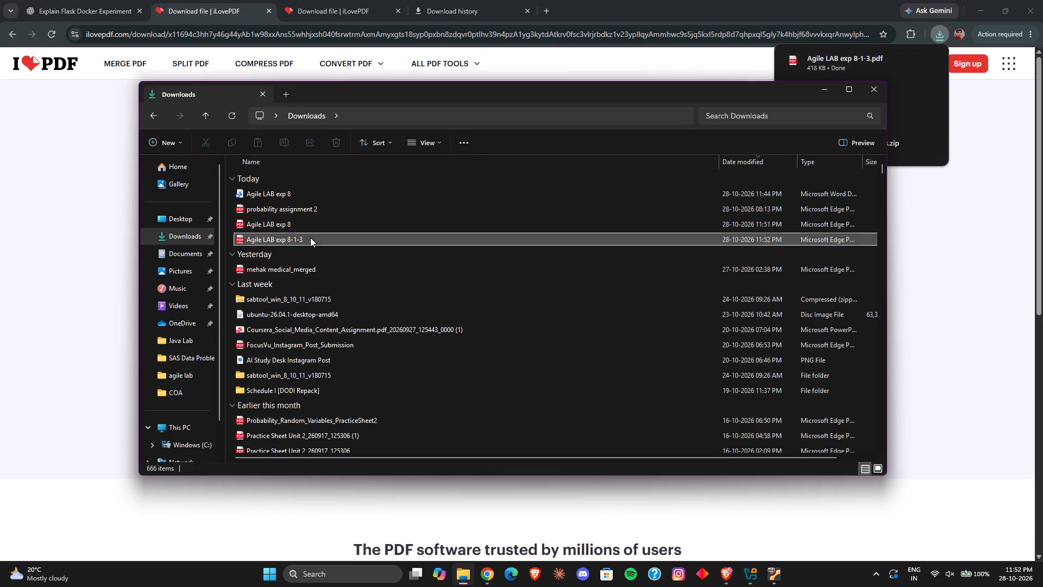
{"action": "left_click", "coordinate": [290, 140]}
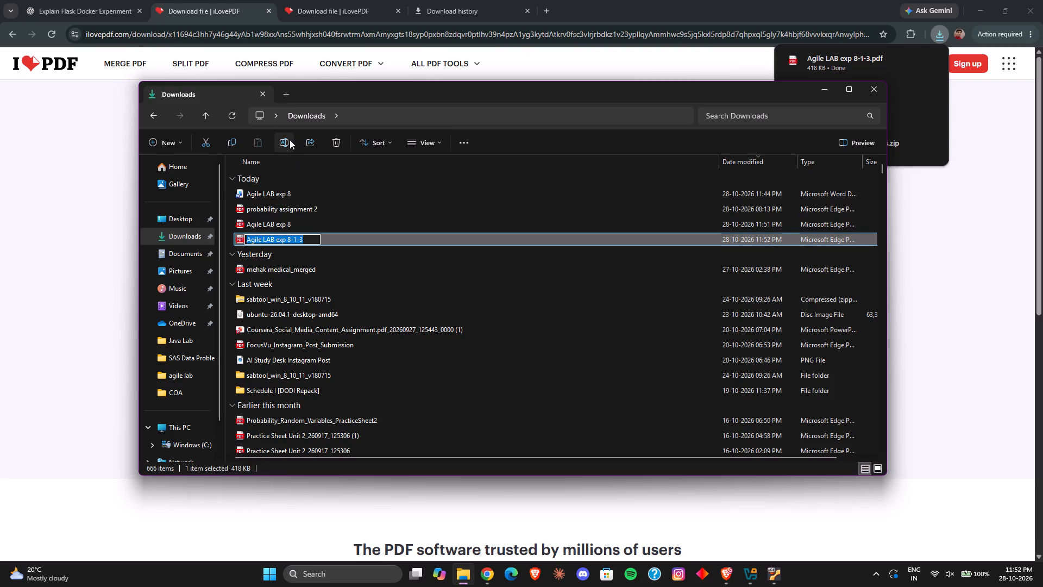
{"action": "key", "text": "Right"}
{"action": "key", "text": "BackSpace"}
{"action": "key", "text": "BackSpace"}
{"action": "key", "text": "BackSpace"}
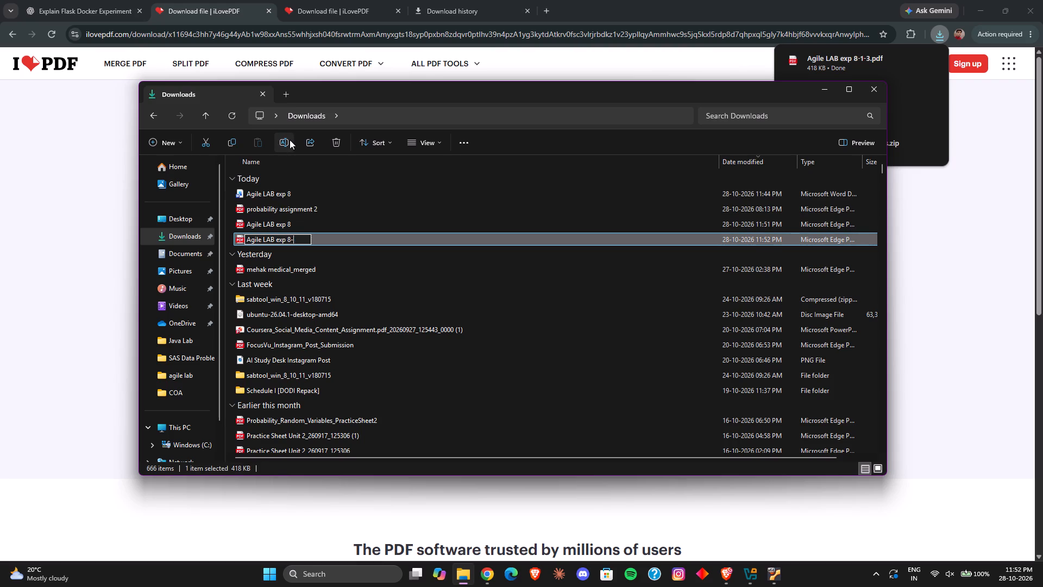
{"action": "key", "text": "BackSpace"}
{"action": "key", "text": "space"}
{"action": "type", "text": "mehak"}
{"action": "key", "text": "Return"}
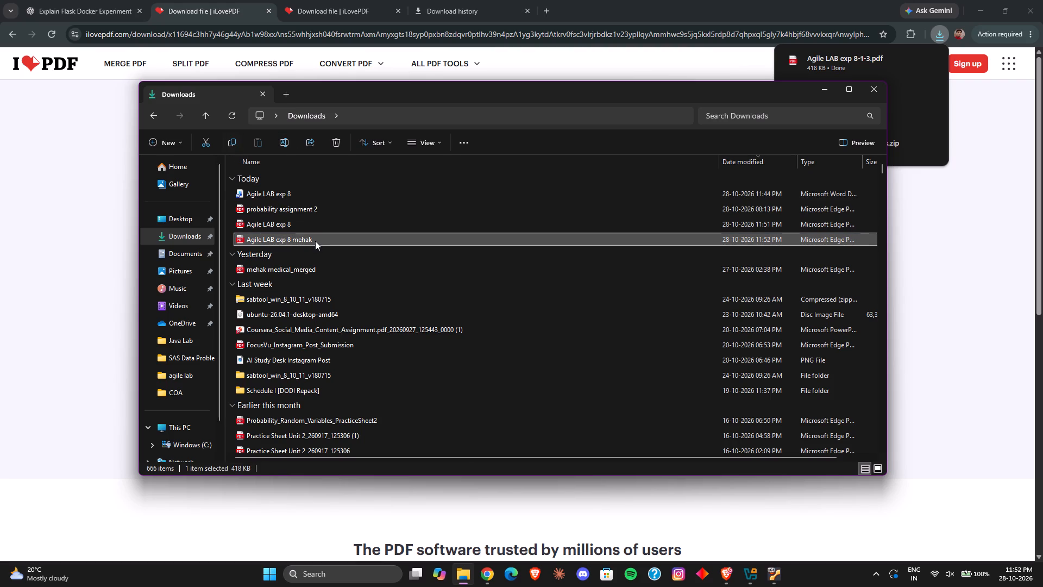